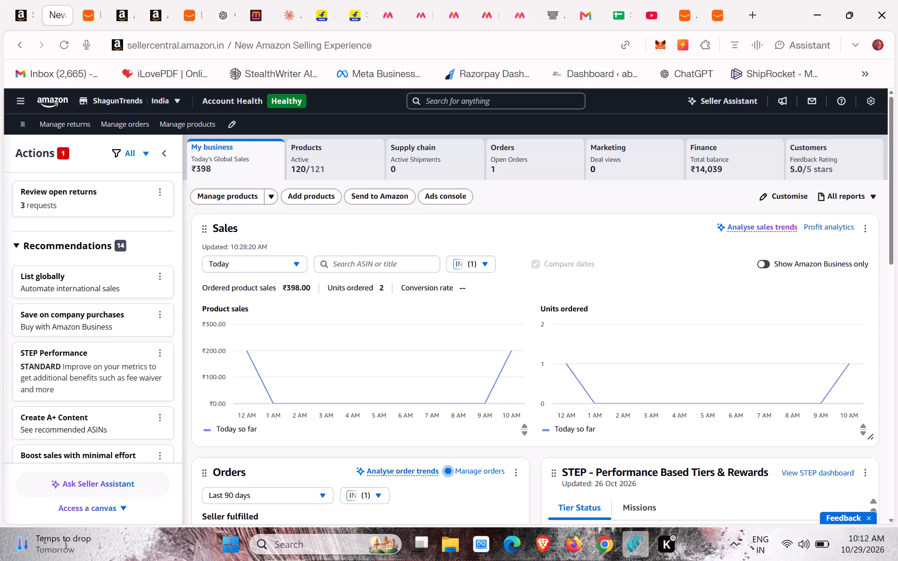
Switch to Brave, open the ABHA PRINT Seller Central home dashboard, and dismiss the feedback survey.
left_click(546, 544)
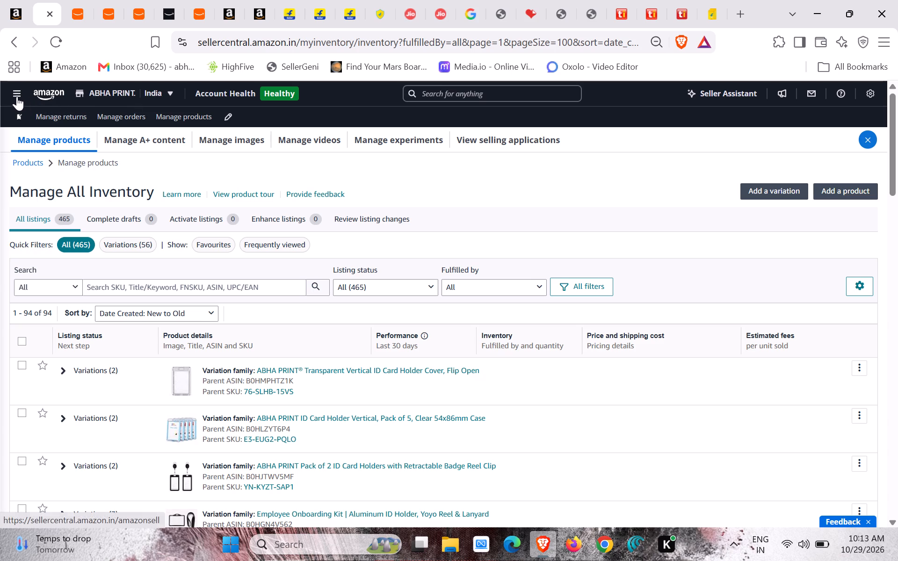
left_click(38, 95)
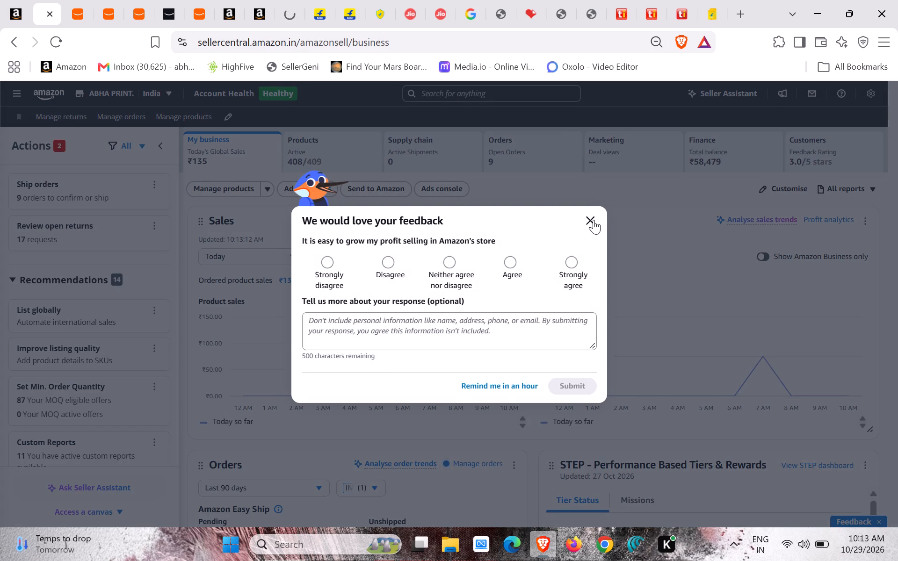
left_click(593, 220)
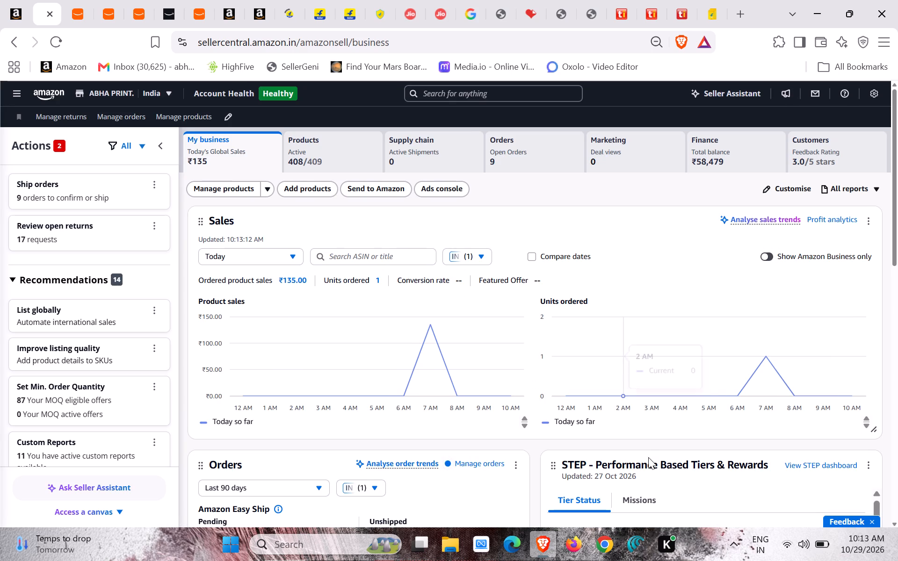
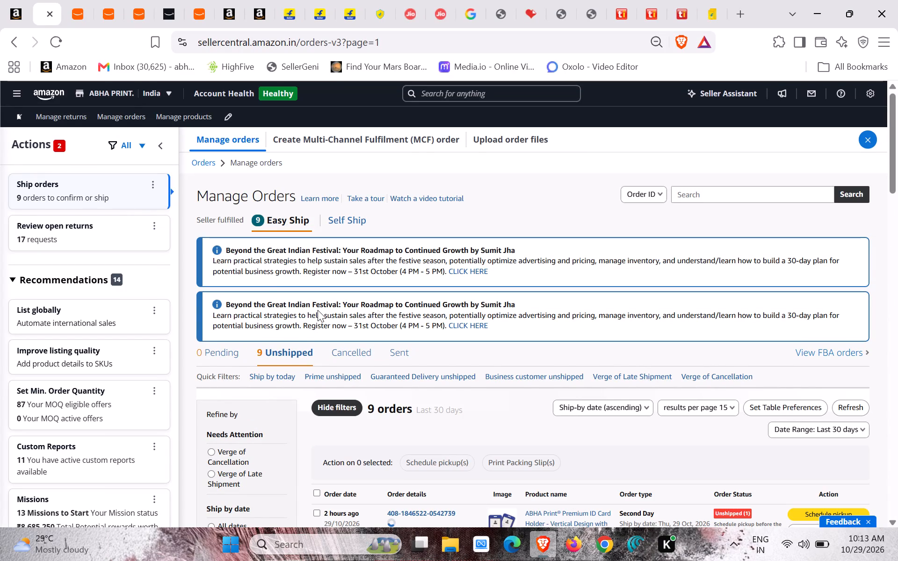
Check the sent Easy Ship orders that are waiting for pickup.
scroll(318, 310, "down", 4)
scroll(318, 310, "right", 1)
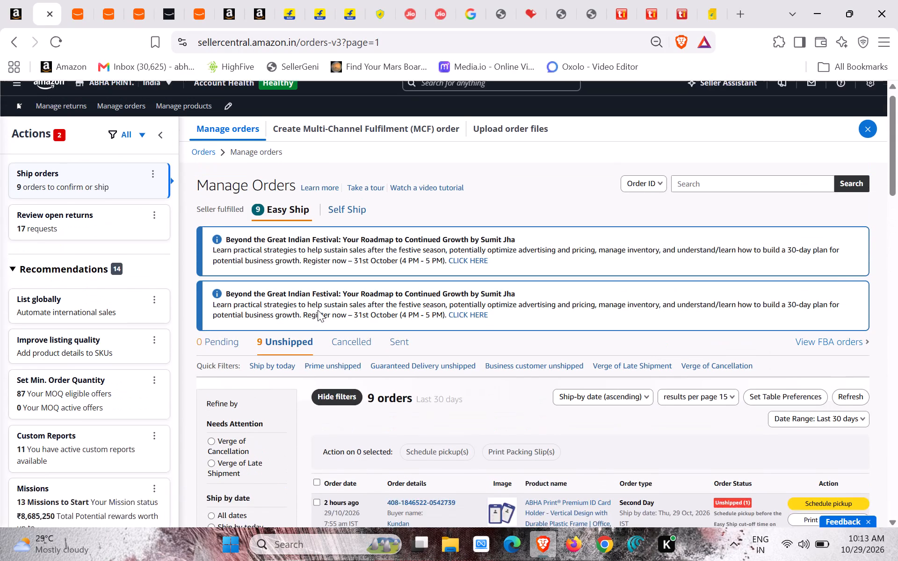
left_click(395, 349)
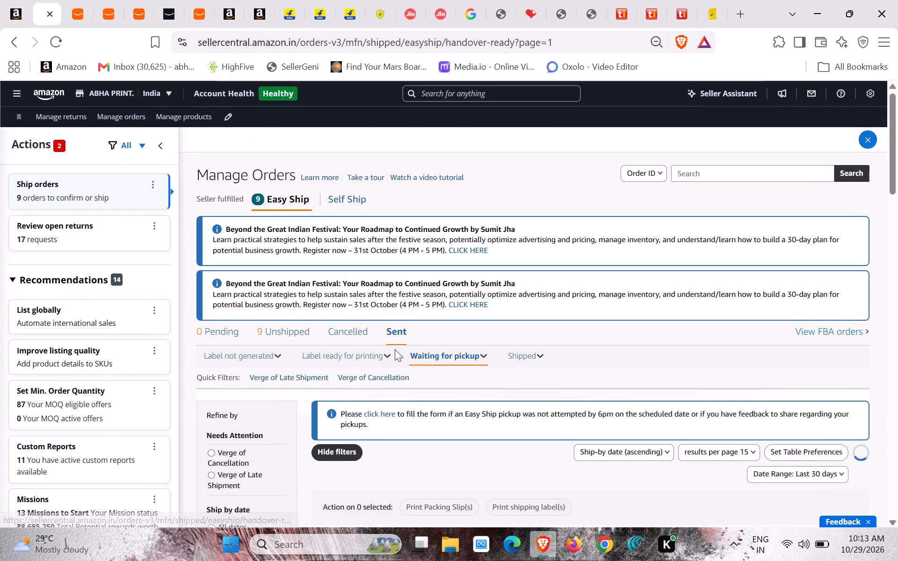
scroll(344, 280, "down", 2)
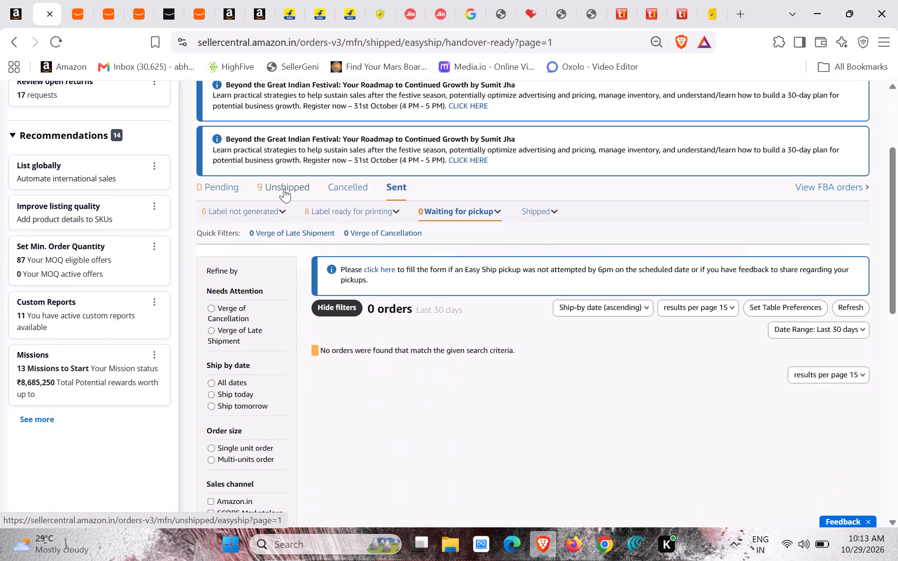
Check the list of unshipped Easy Ship orders.
left_click(284, 188)
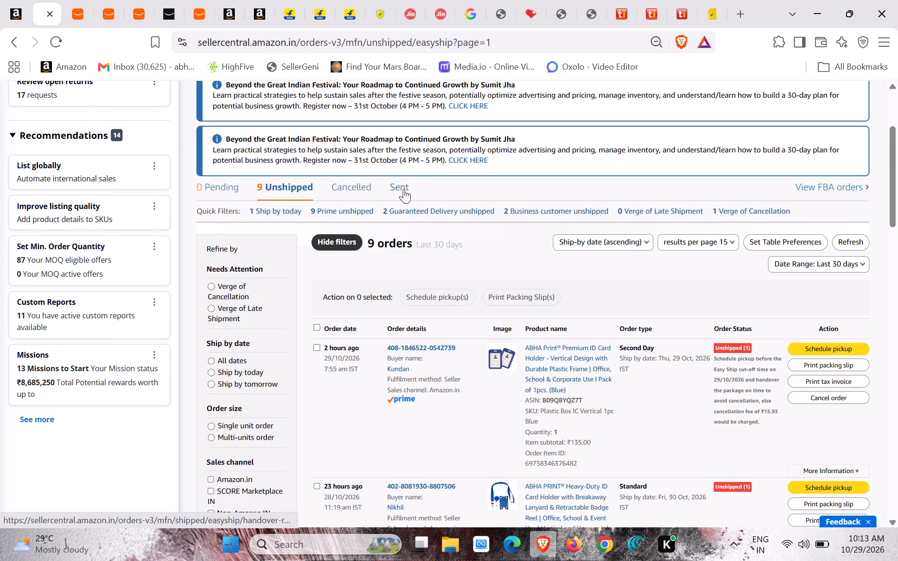
Print the shipping labels in bulk for all sent Easy Ship orders whose labels are ready for printing.
left_click(394, 177)
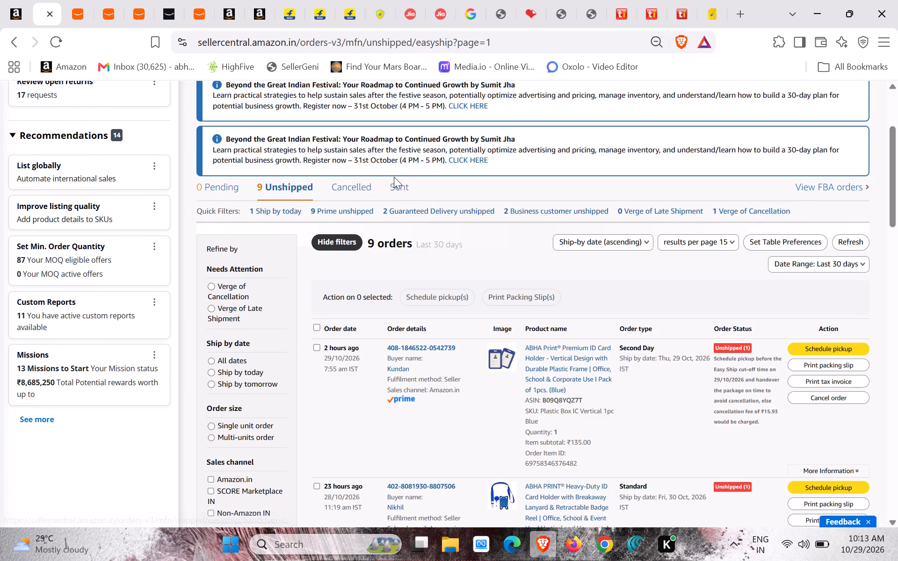
left_click(403, 187)
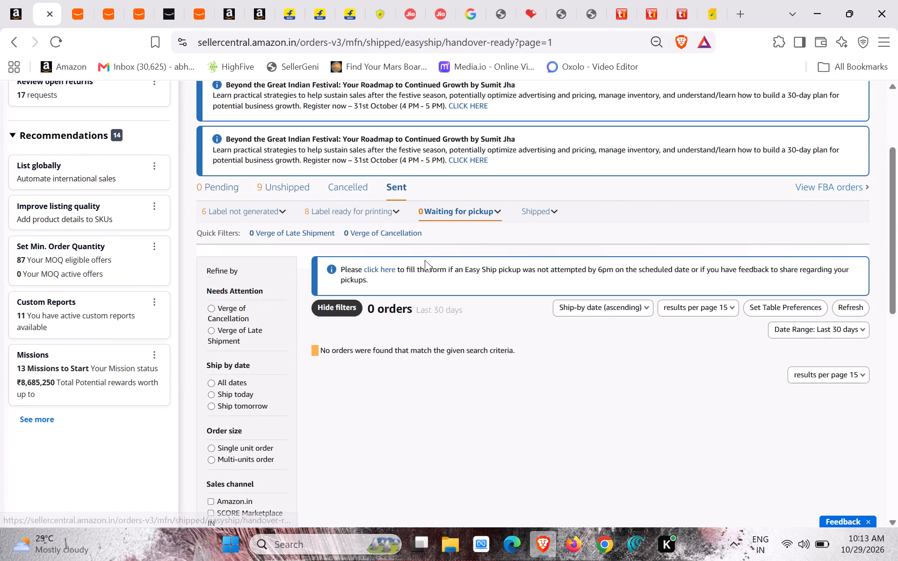
left_click(328, 215)
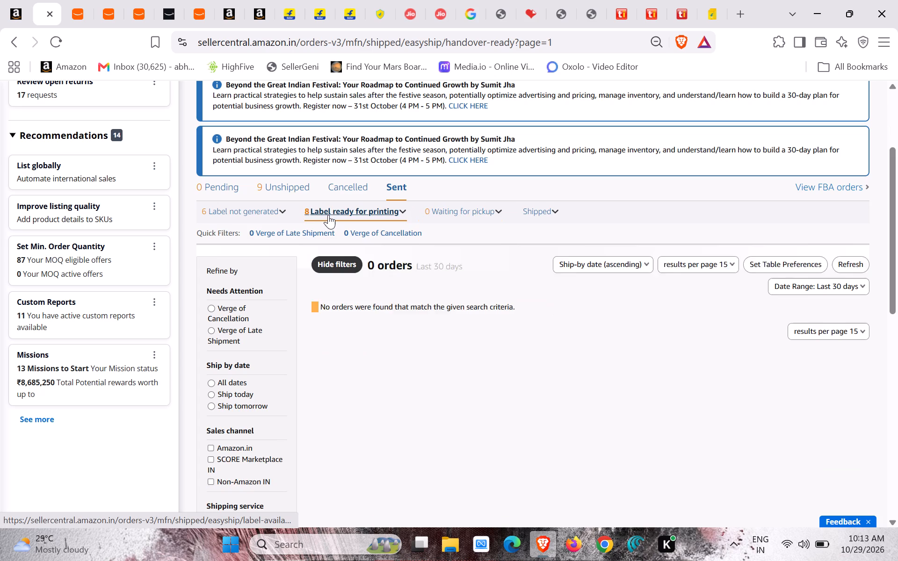
scroll(424, 327, "down", 2)
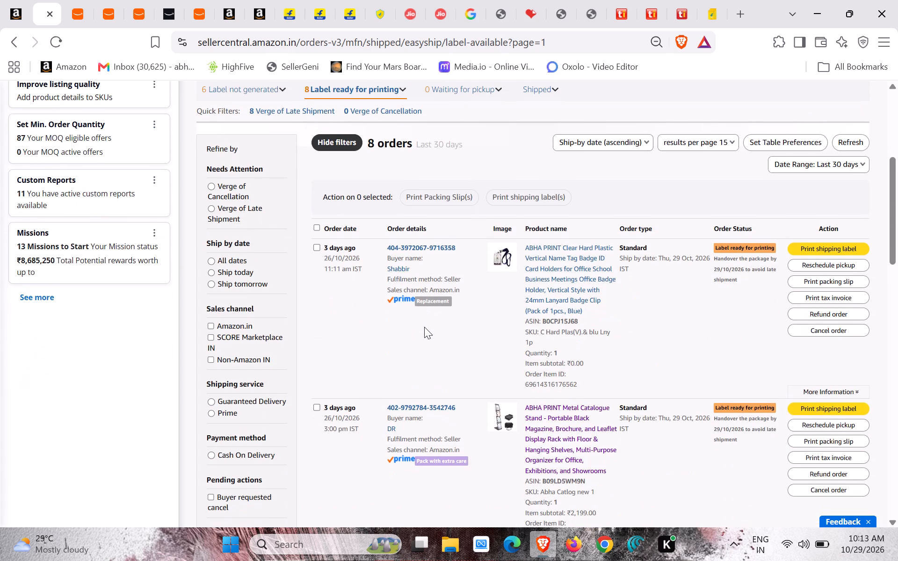
left_click(316, 225)
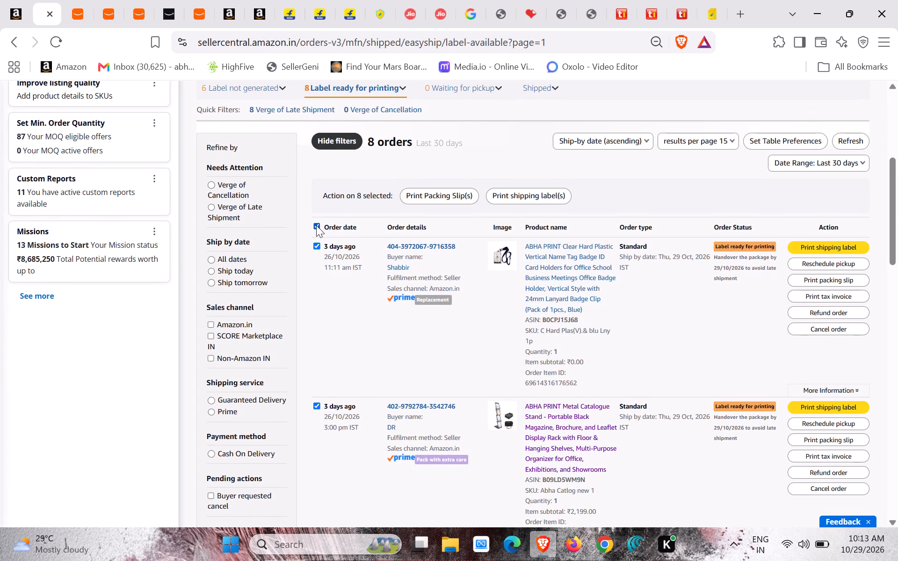
left_click(529, 193)
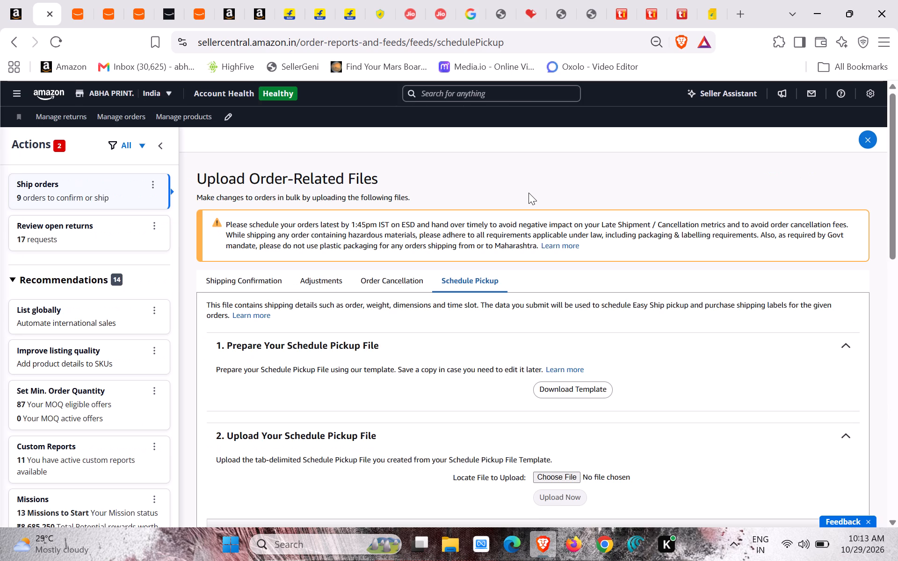
Return to Manage Orders, dismiss the WhatsApp notification, and open bulk pickup scheduling for all unshipped Easy Ship orders.
left_click(116, 115)
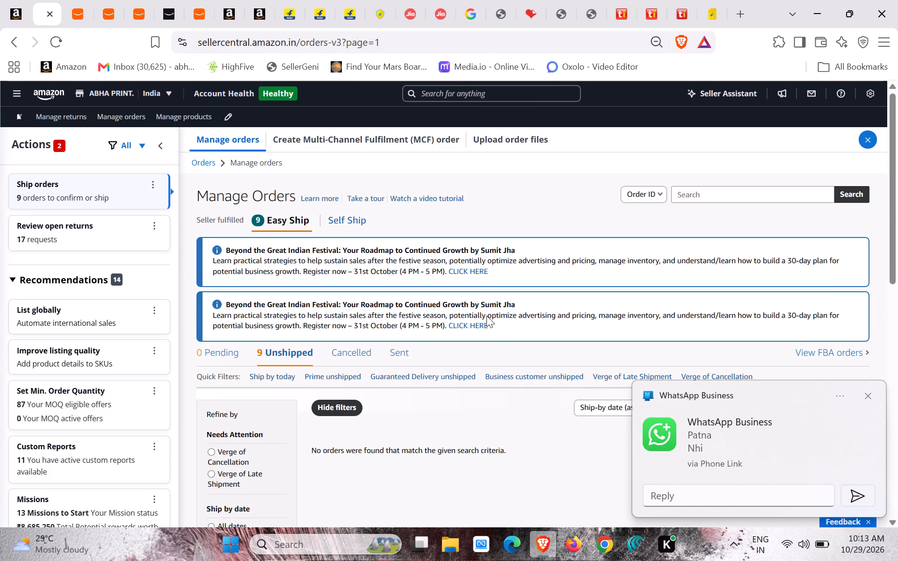
left_click(872, 394)
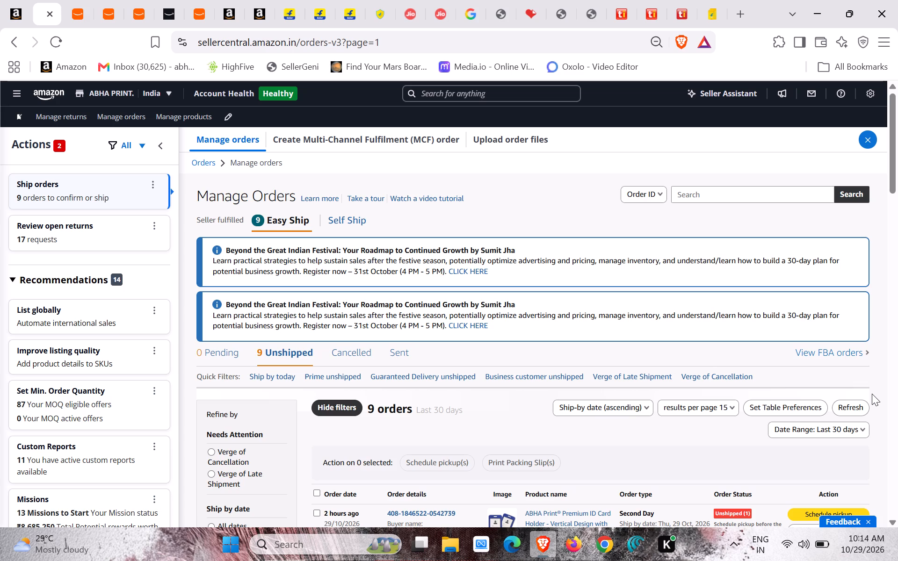
scroll(683, 472, "down", 2)
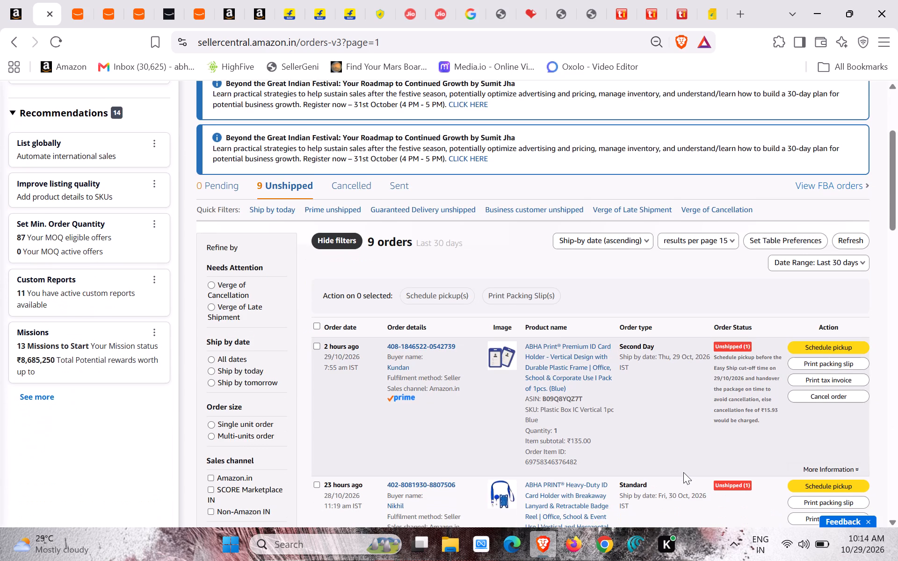
left_click(316, 327)
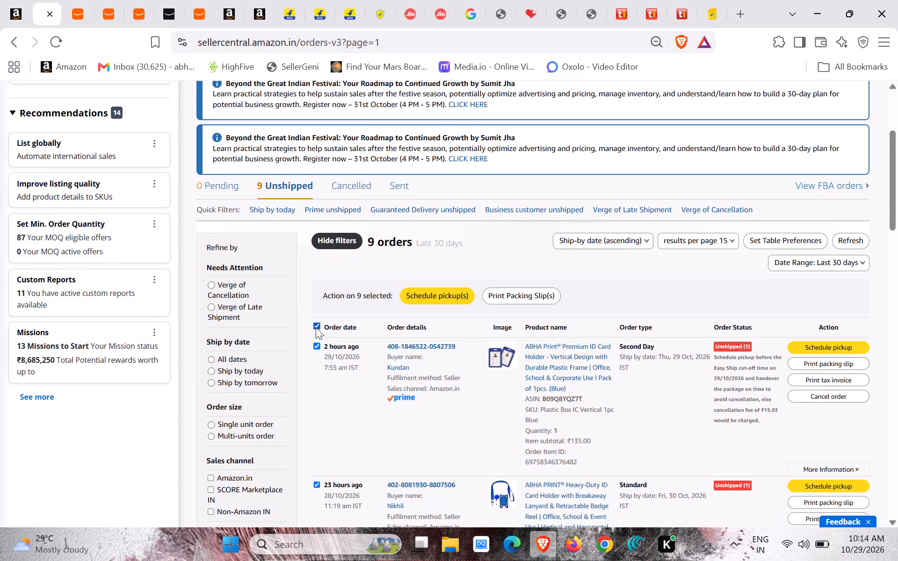
left_click(443, 297)
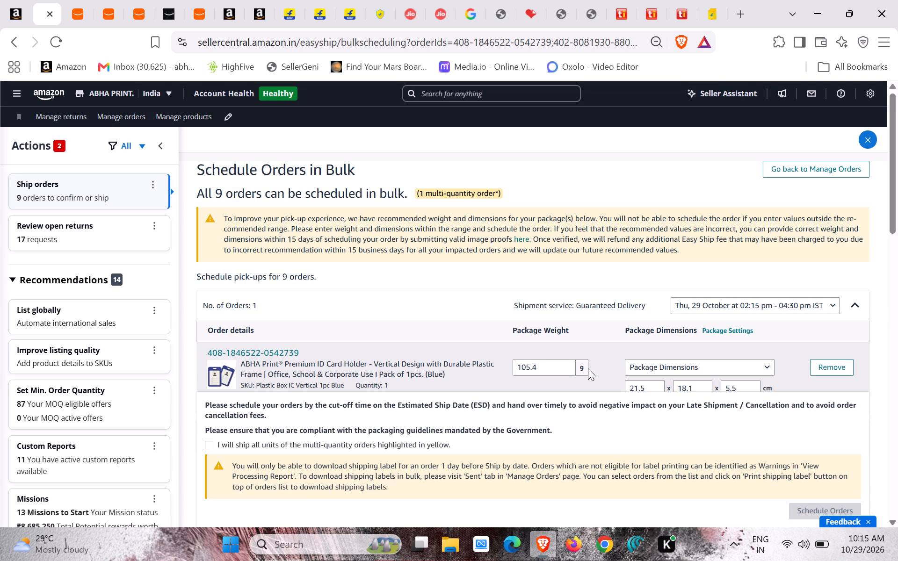
Check the first order's pickup slots and set the five-order Standard group's pickup to Fri, 30 October, 02:15 pm - 04:30 pm.
left_click(702, 304)
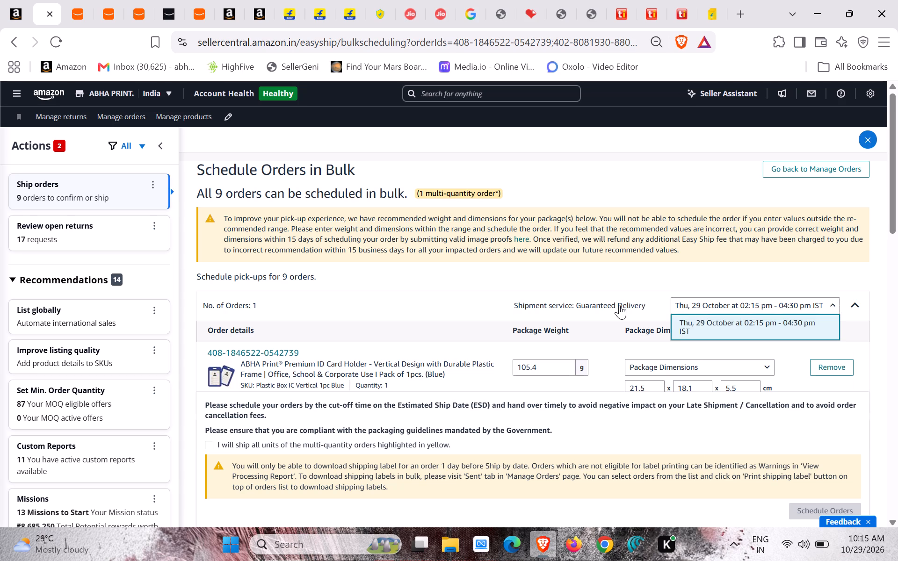
scroll(619, 305, "down", 2)
left_click(740, 270)
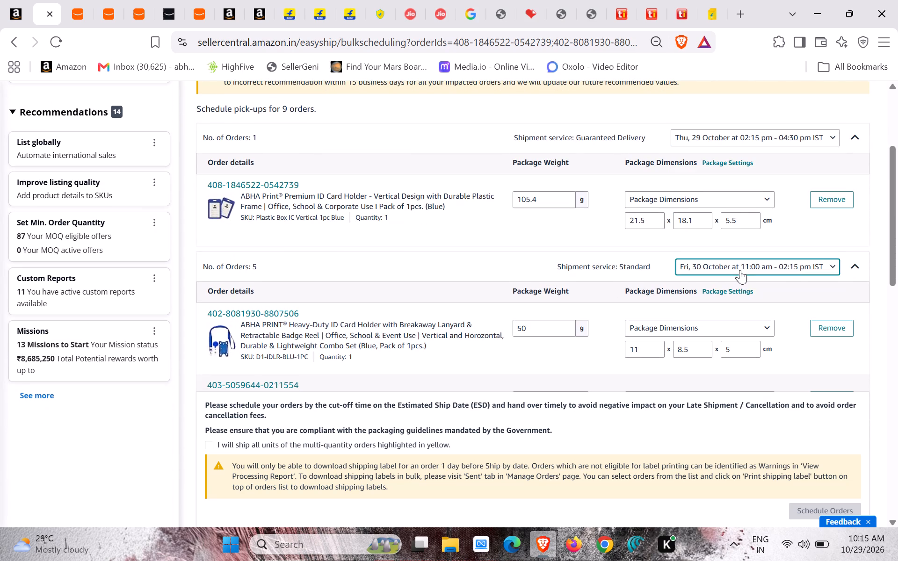
left_click(748, 318)
Browse the saved package dimension presets available for the orders being scheduled.
scroll(748, 318, "down", 3)
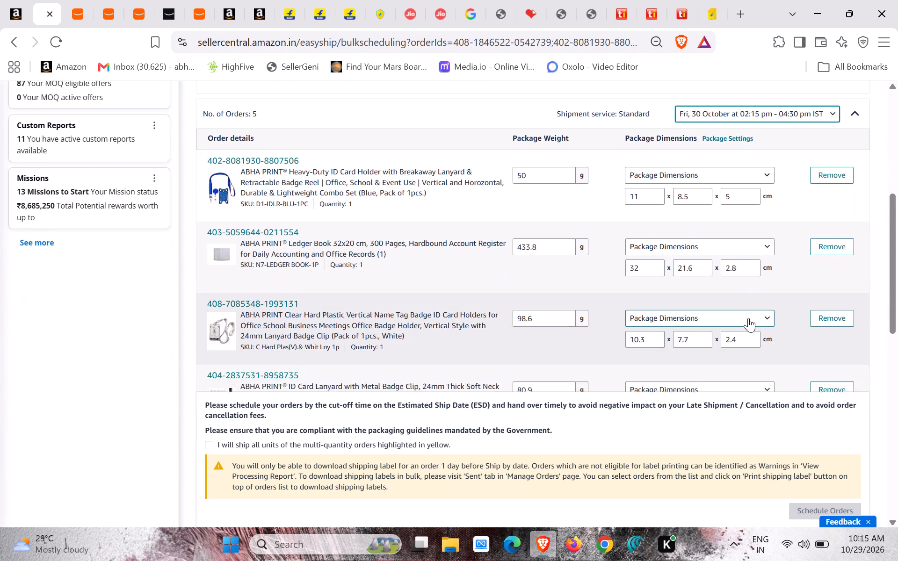
scroll(748, 318, "down", 1)
left_click(710, 197)
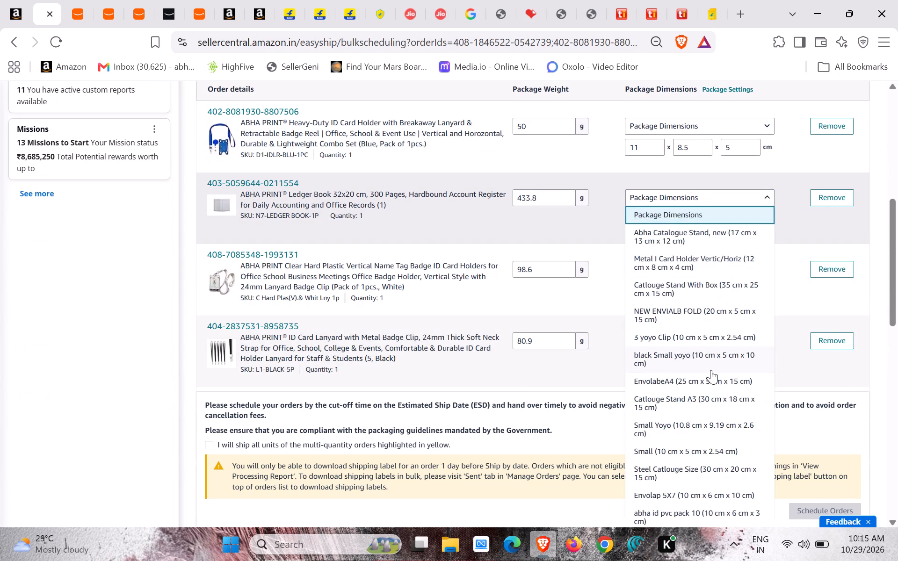
scroll(711, 370, "down", 3)
scroll(711, 370, "up", 3)
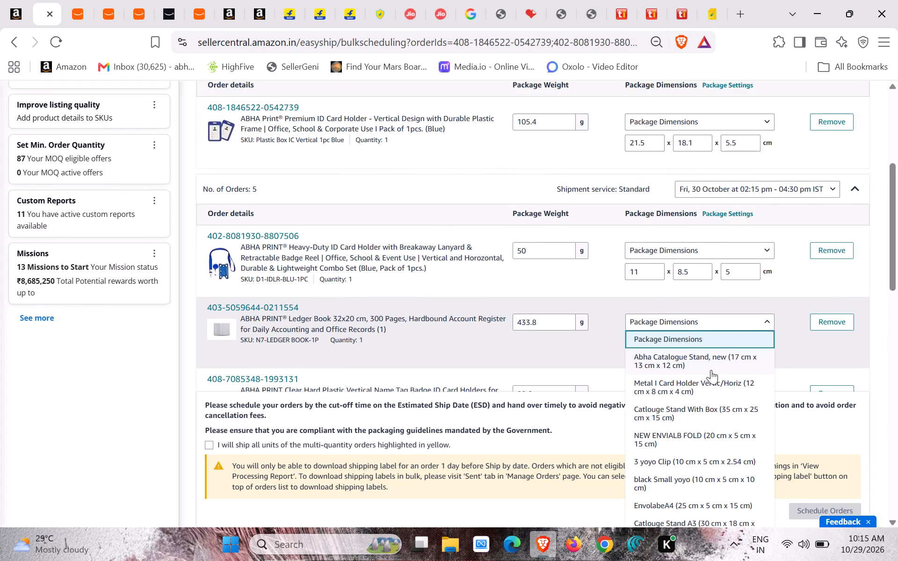
left_click(607, 350)
left_click(664, 321)
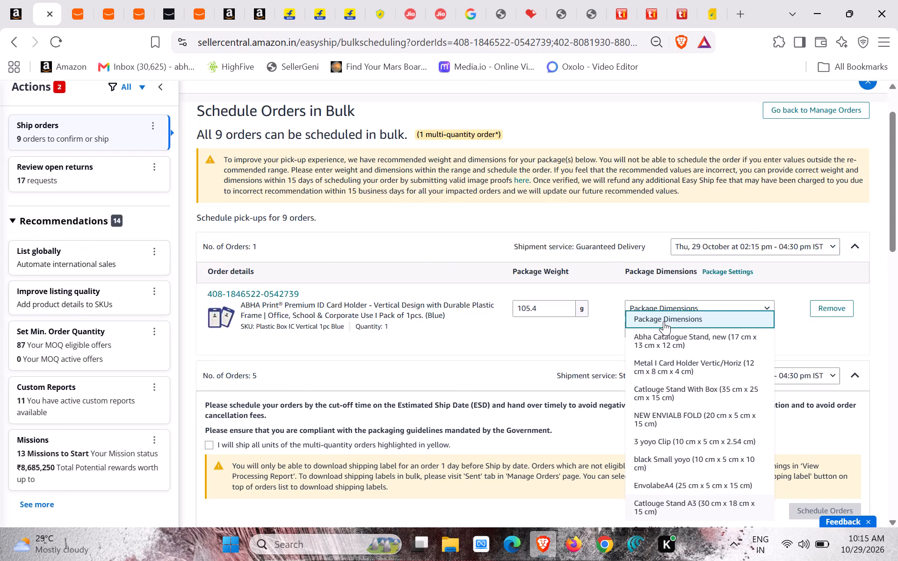
scroll(678, 403, "down", 4)
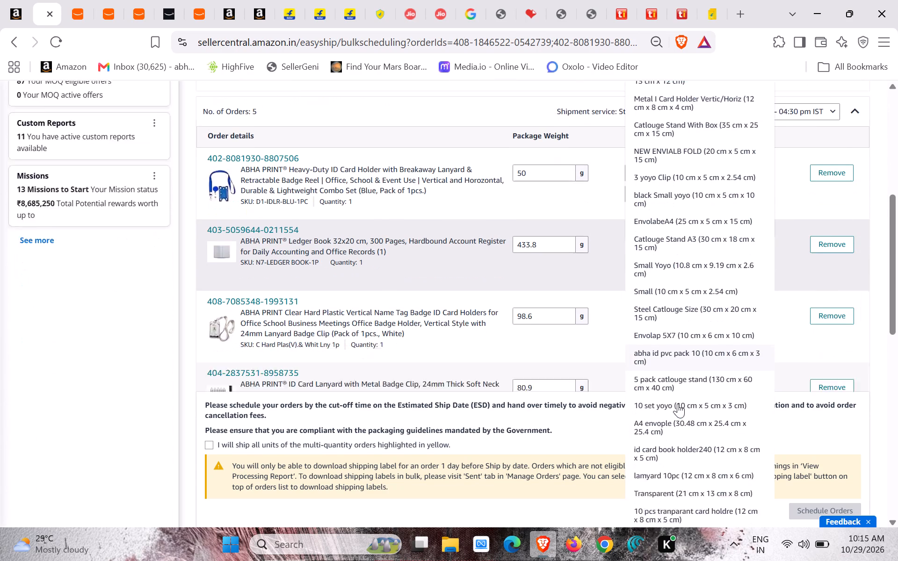
scroll(678, 403, "down", 1)
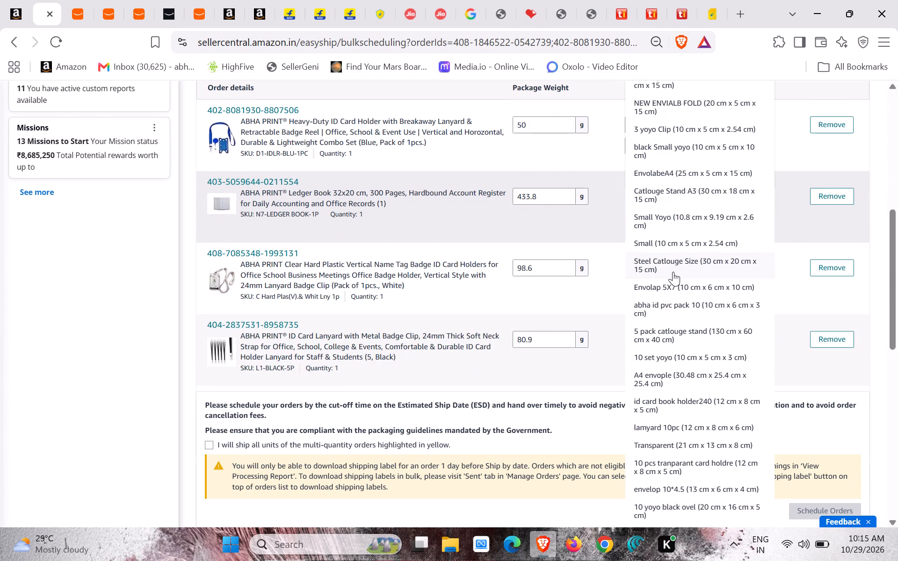
left_click(571, 289)
Set the Petty Cash Register order's pickup slot to Sat, 31 October, 02:15 pm - 04:30 pm.
scroll(571, 289, "down", 4)
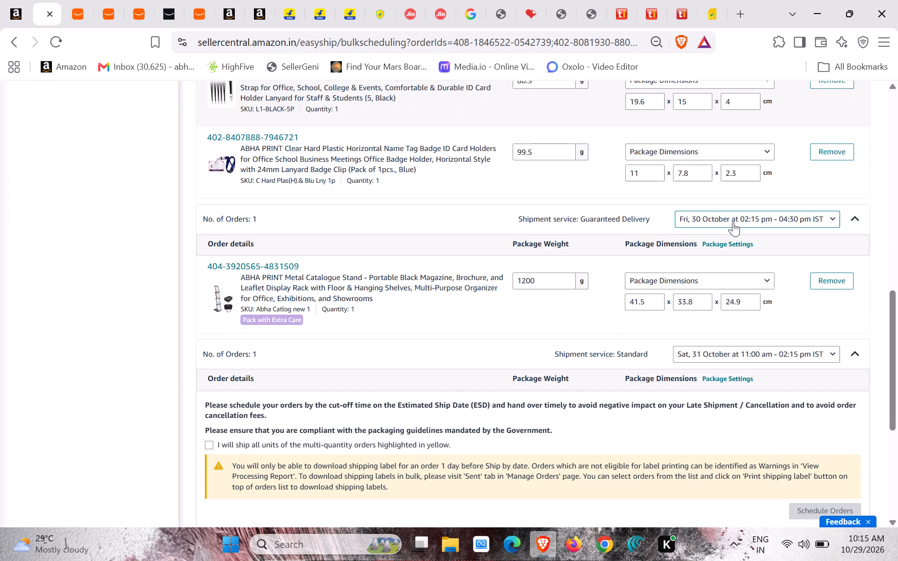
left_click(733, 222)
scroll(631, 314, "down", 2)
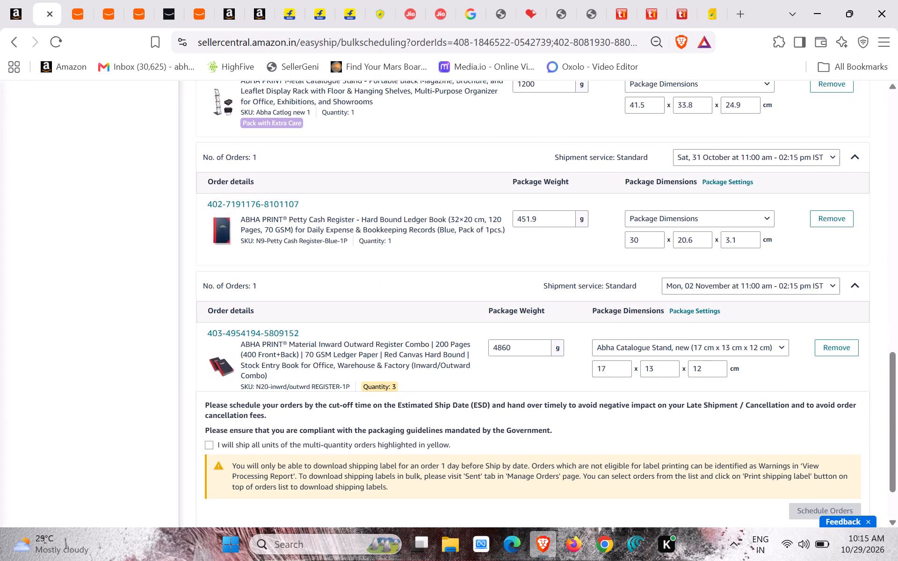
left_click(741, 155)
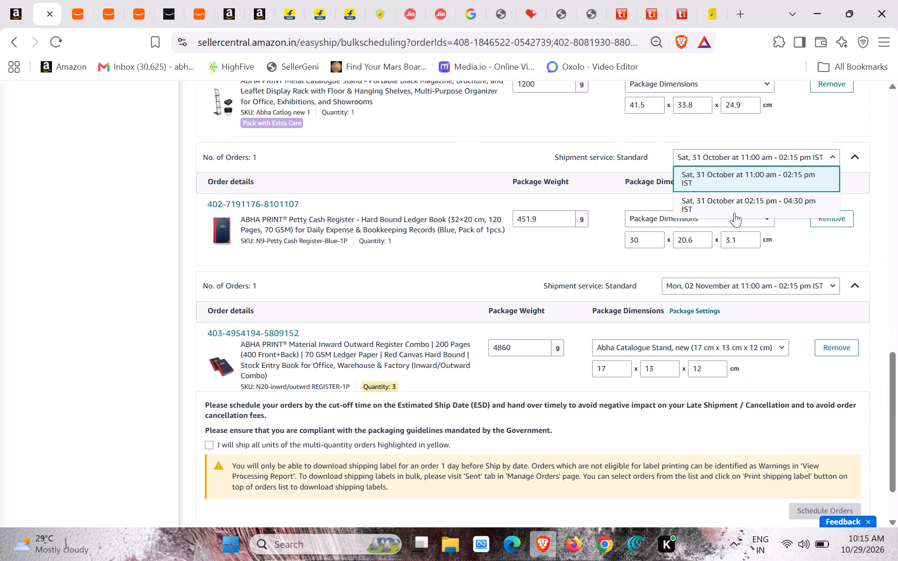
left_click(734, 213)
Set the Material Inward Outward Register Combo order's pickup slot to Mon, 02 November, 02:15 pm - 04:30 pm.
scroll(734, 213, "down", 3)
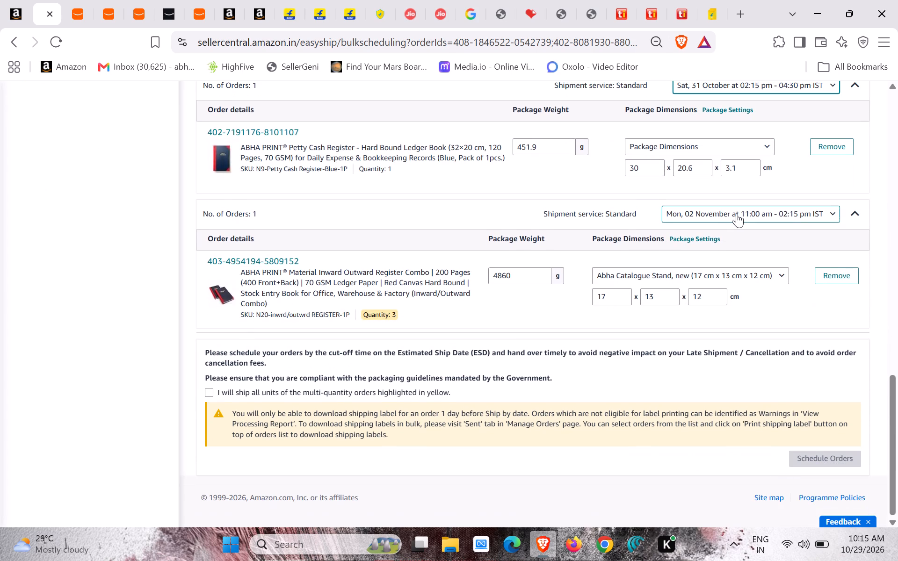
left_click(737, 213)
left_click(747, 259)
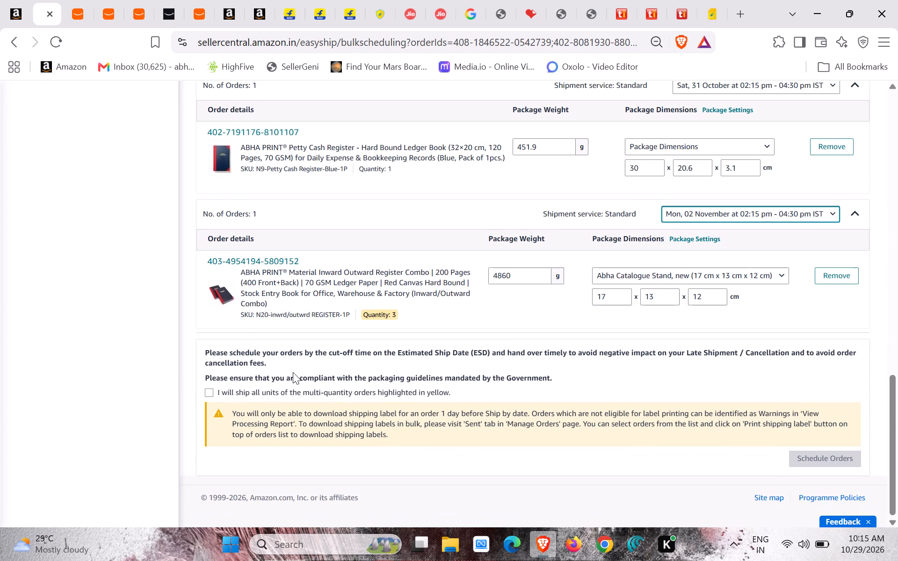
Agree to ship all units of the multi-quantity orders highlighted in yellow.
left_click(211, 393)
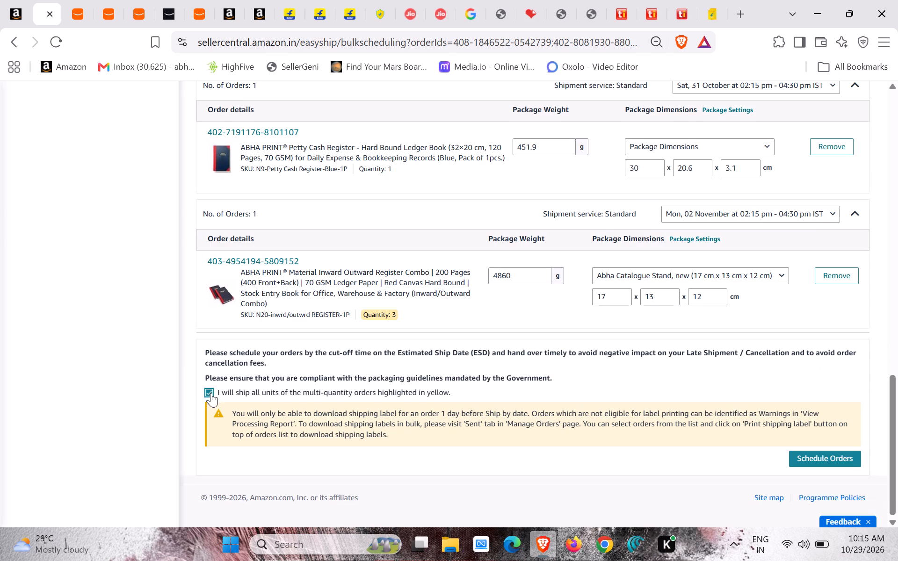
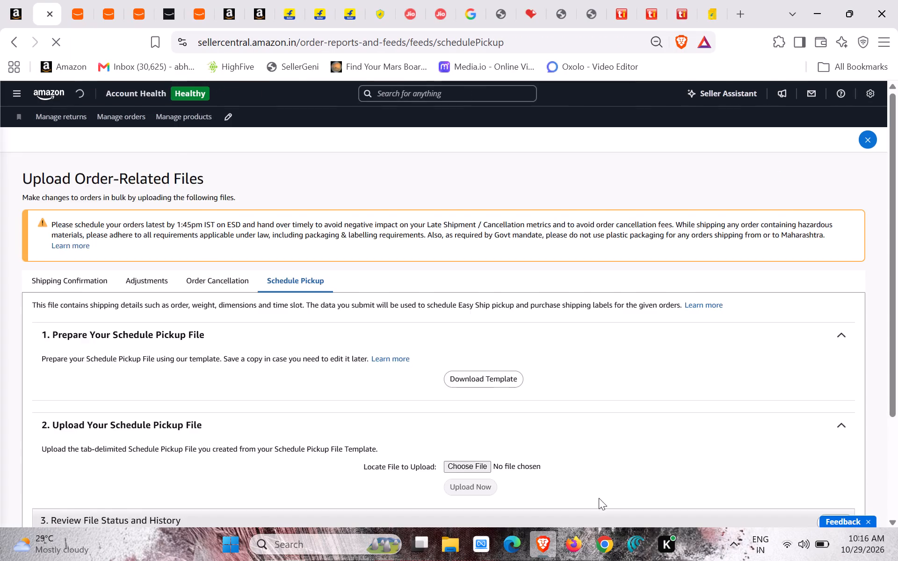
Switch to Firefox and open Manage Orders in the PAPPER VALLEY seller account.
left_click(563, 545)
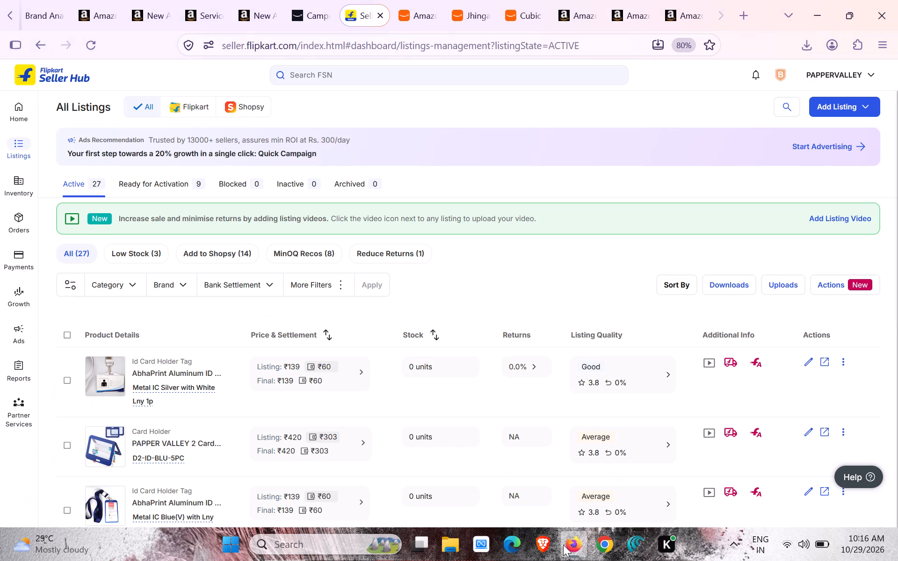
left_click(93, 2)
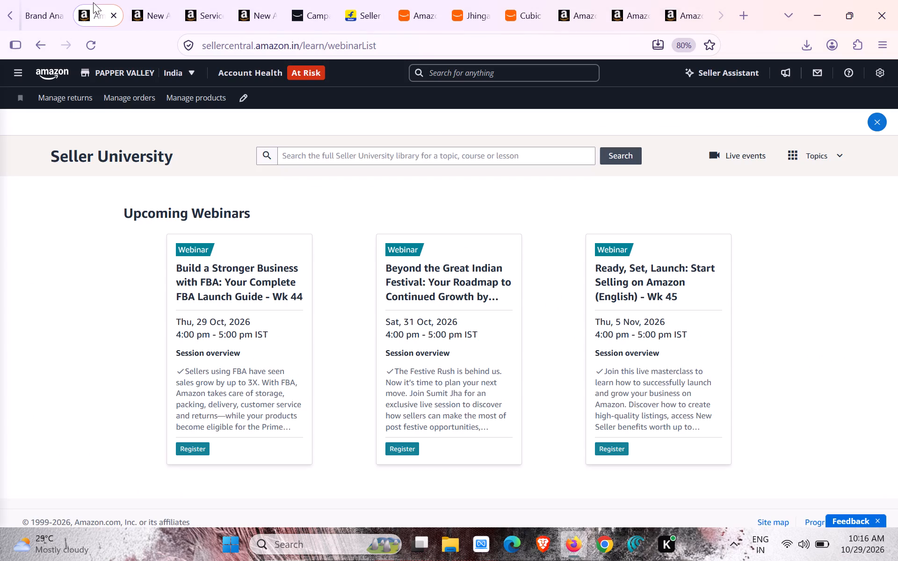
left_click(146, 0)
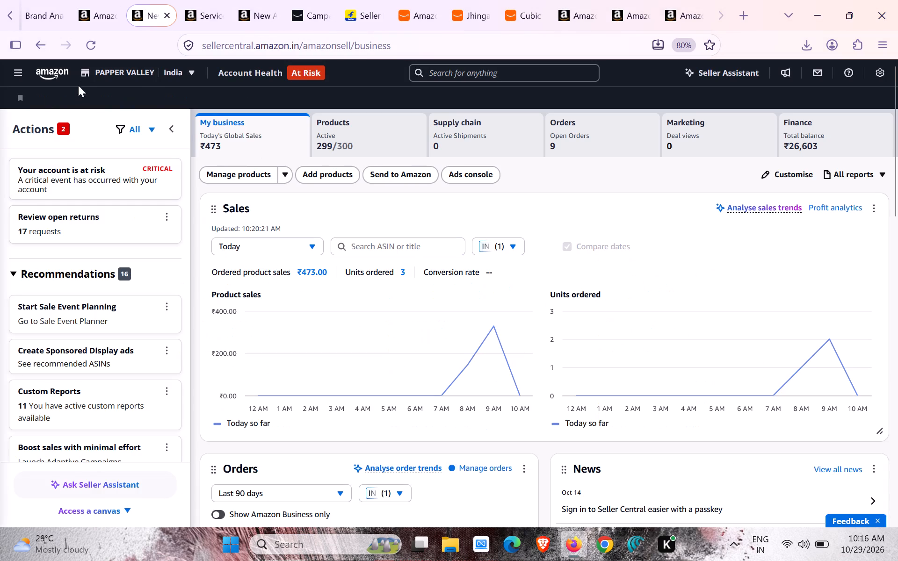
left_click(22, 76)
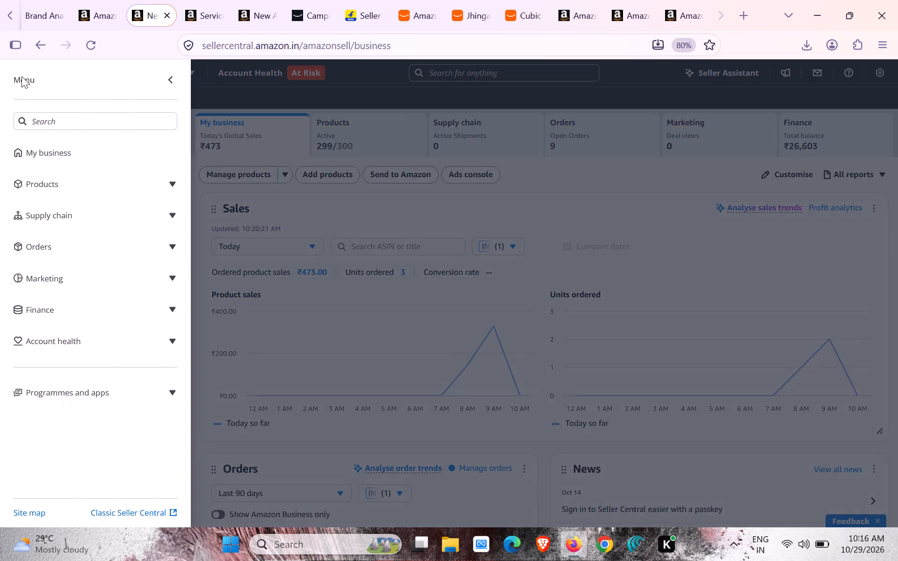
left_click(96, 43)
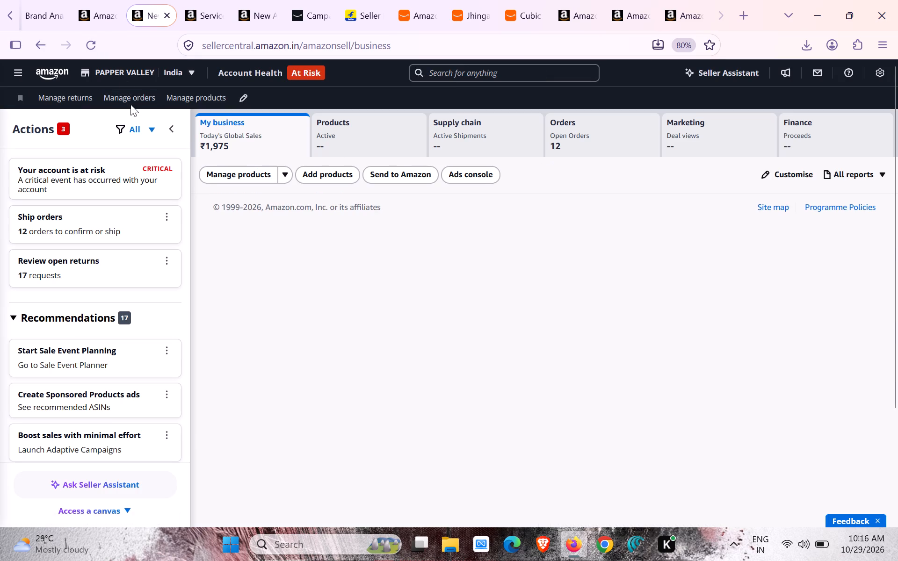
left_click(134, 98)
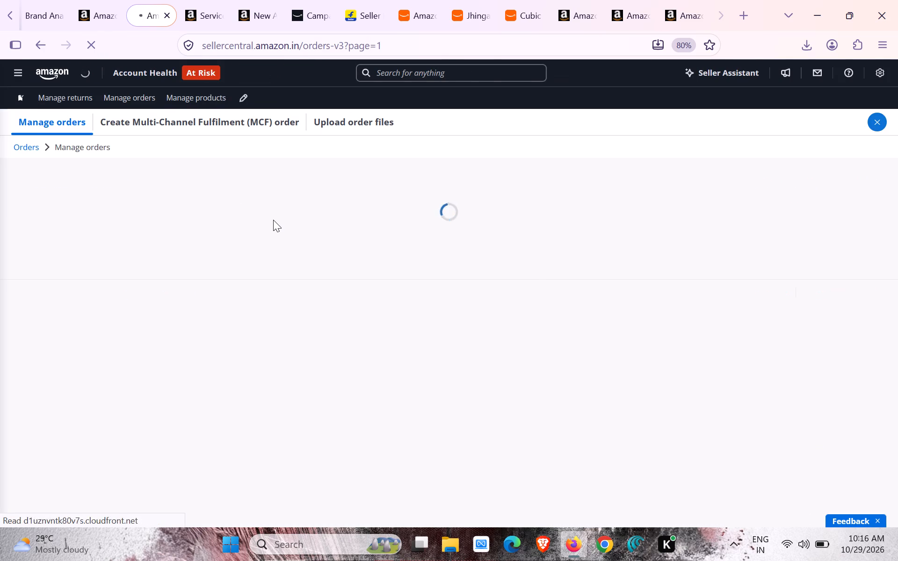
Look through the unshipped Easy Ship orders and check the sent orders waiting for pickup, returning to the unshipped list.
scroll(404, 303, "down", 2)
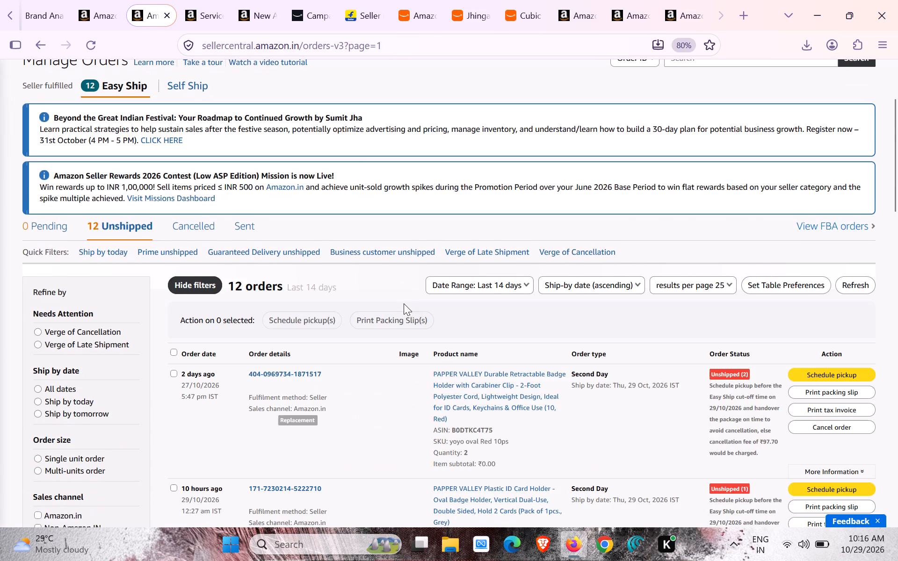
scroll(404, 303, "down", 4)
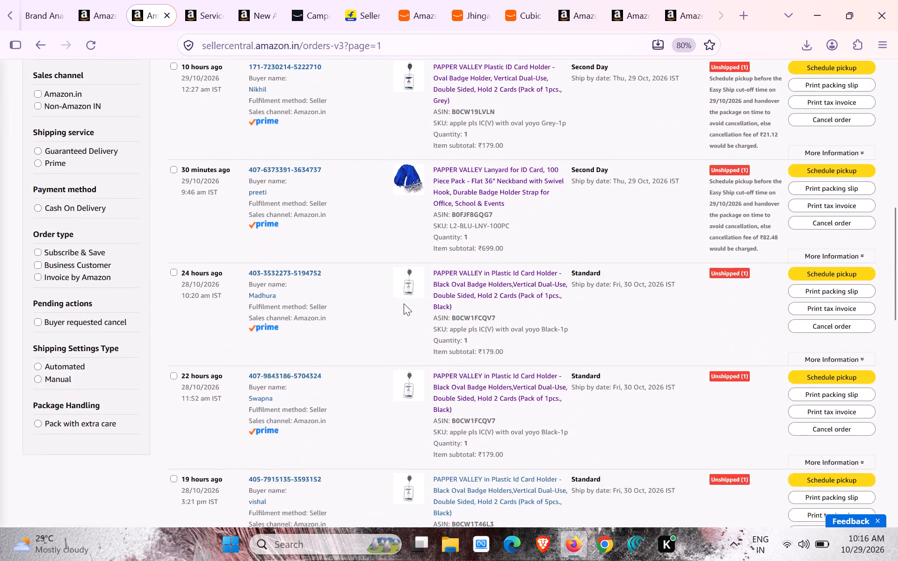
scroll(404, 303, "up", 3)
scroll(404, 303, "down", 2)
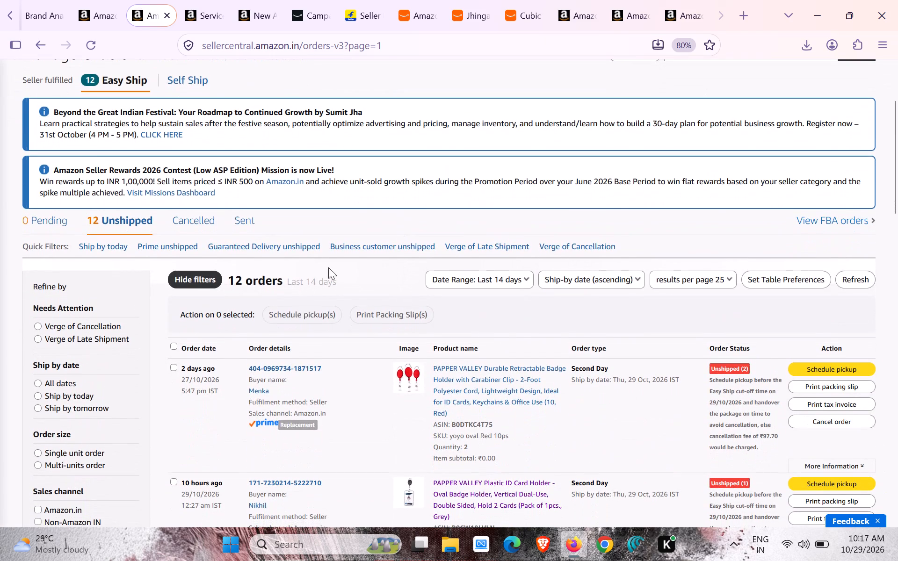
left_click(246, 219)
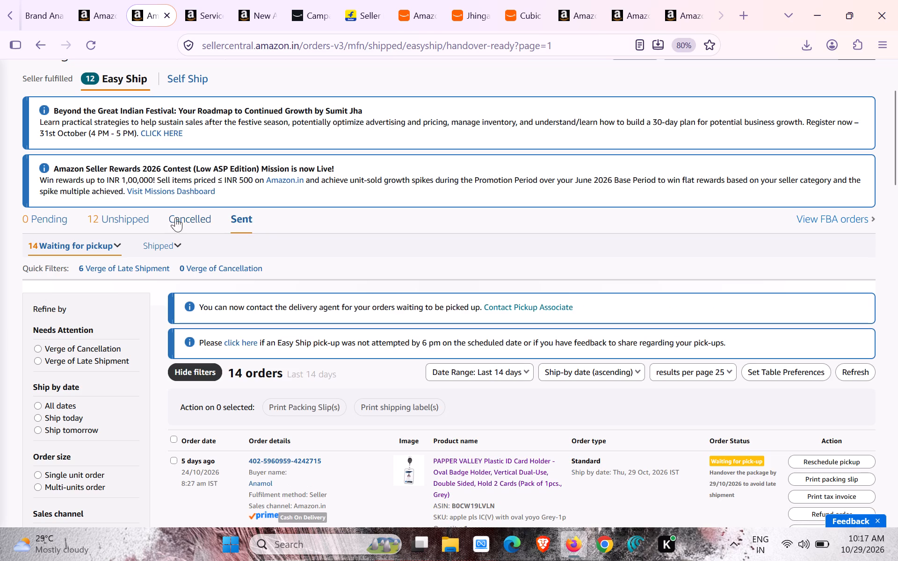
left_click(123, 220)
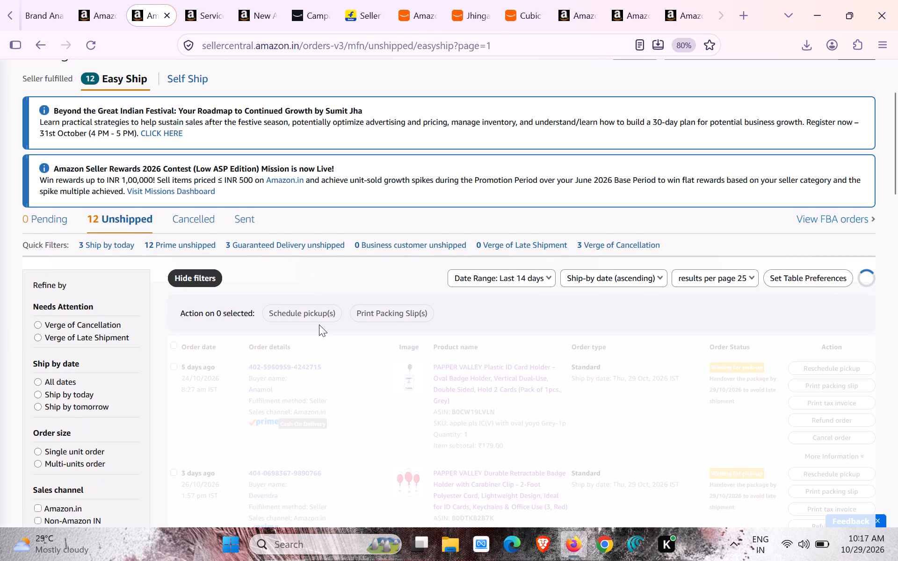
Select all unshipped PAPPER VALLEY orders and open them for bulk pickup scheduling.
scroll(319, 324, "down", 1)
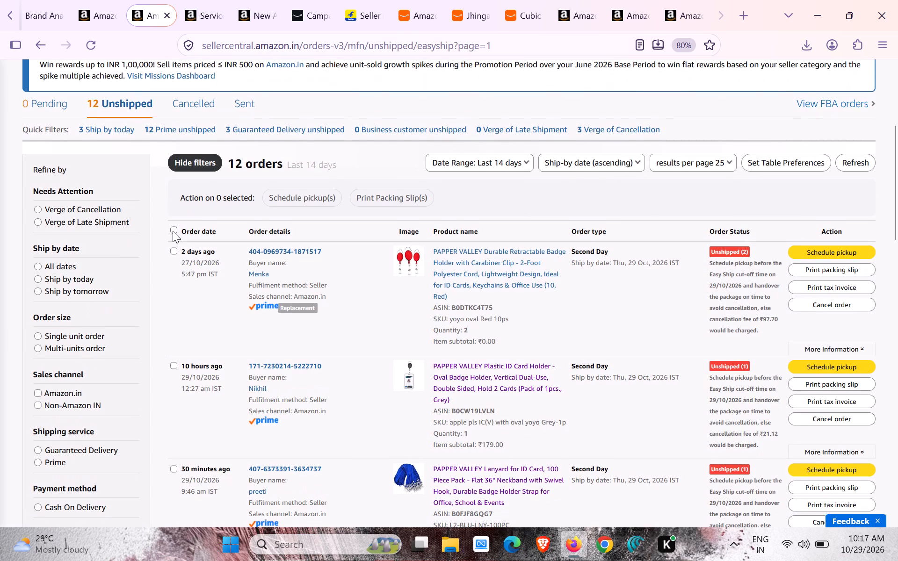
left_click(173, 231)
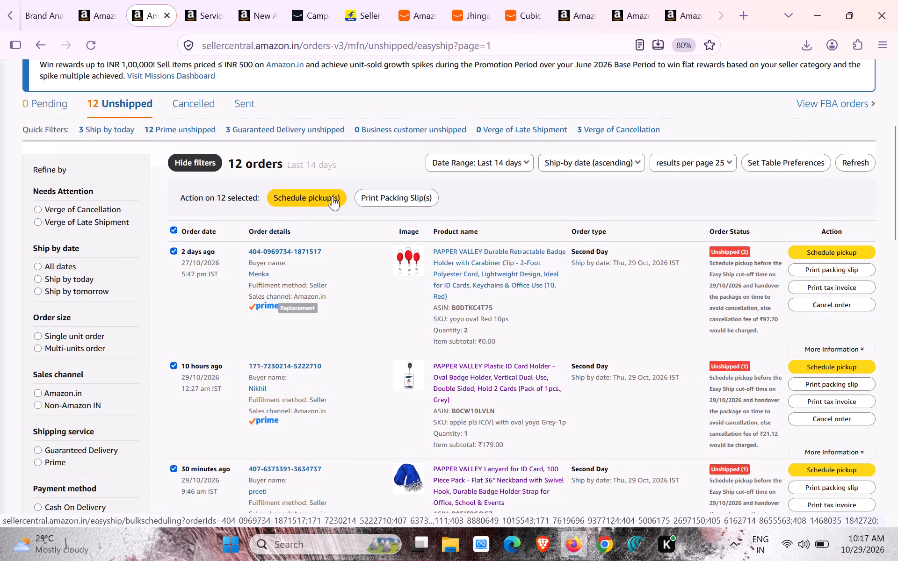
scroll(316, 201, "down", 5)
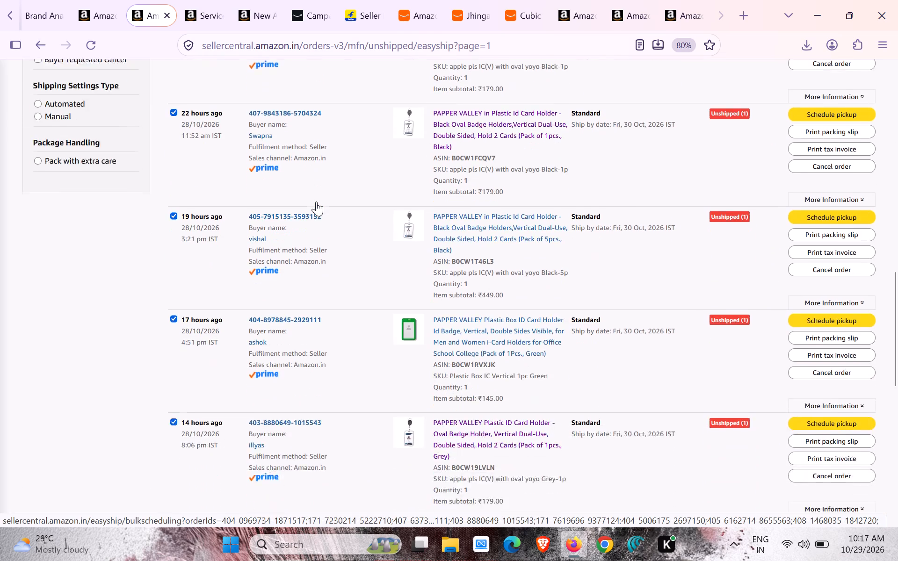
scroll(316, 201, "down", 6)
scroll(316, 201, "up", 4)
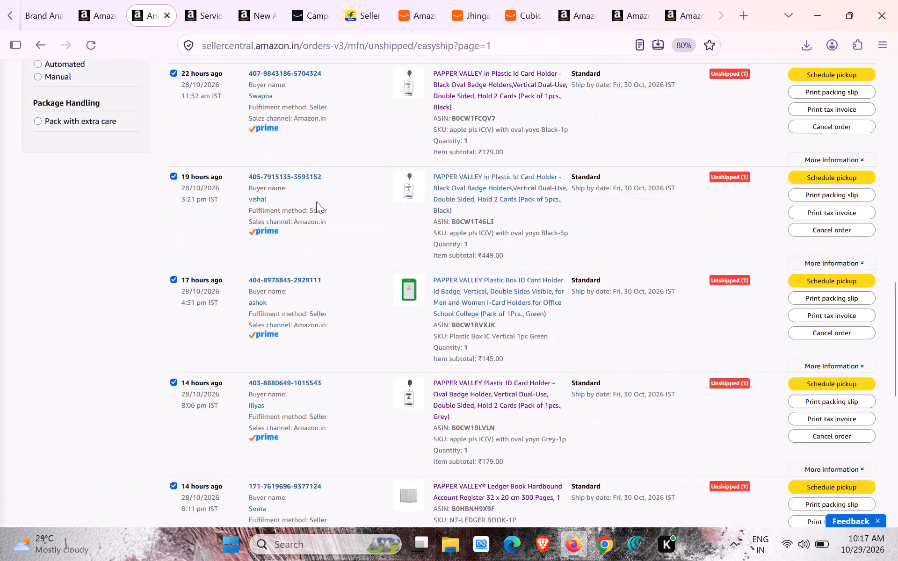
scroll(316, 201, "down", 2)
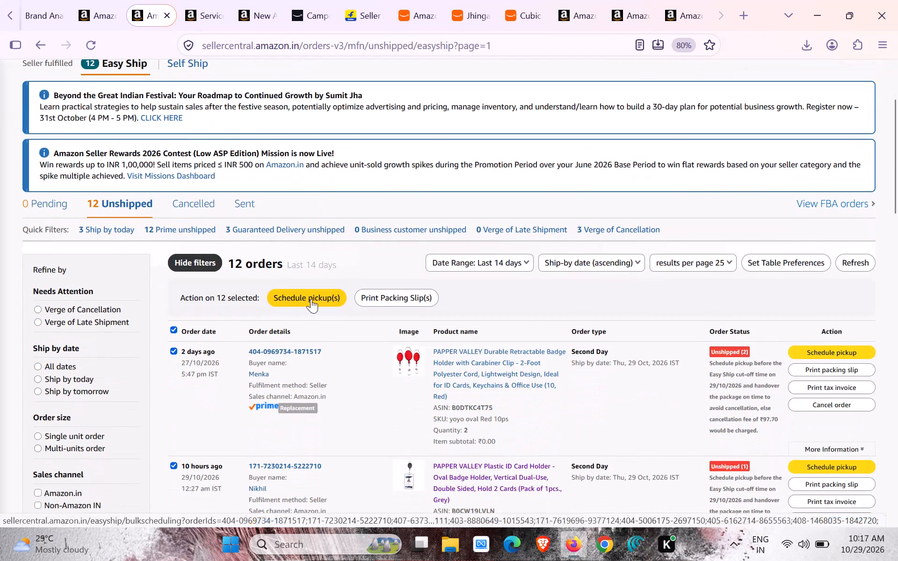
left_click(311, 299)
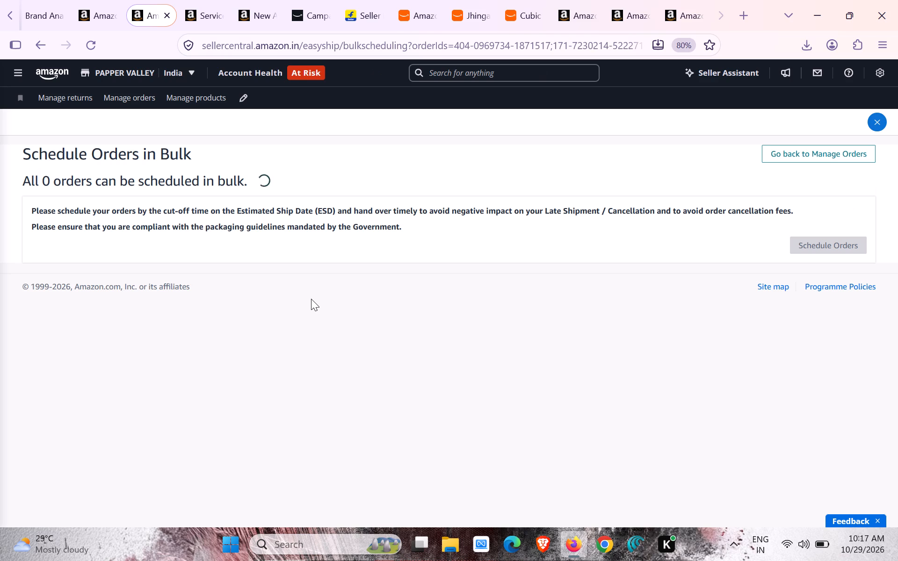
Set the six-order Standard group's pickup slot to Fri, 30 October, 02:15 pm - 04:30 pm.
scroll(412, 378, "down", 1)
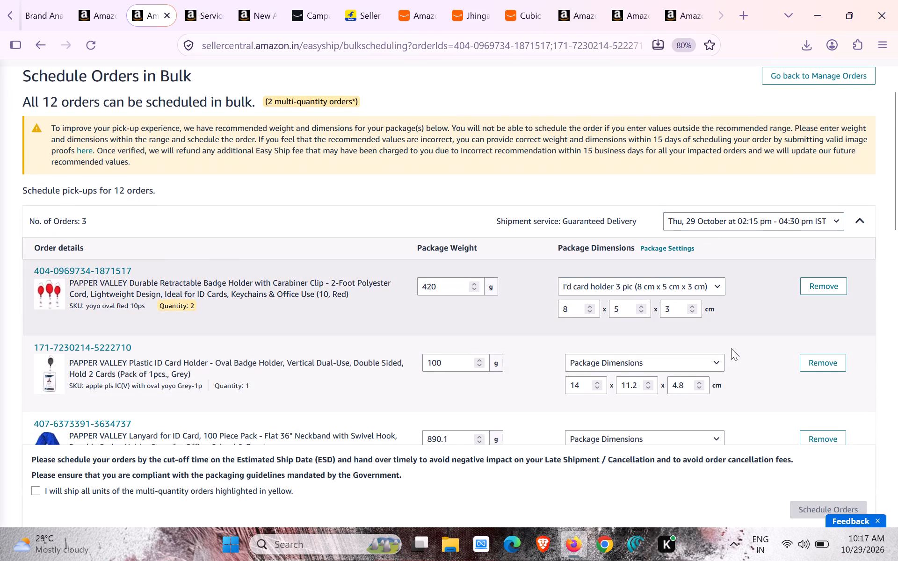
scroll(731, 348, "down", 2)
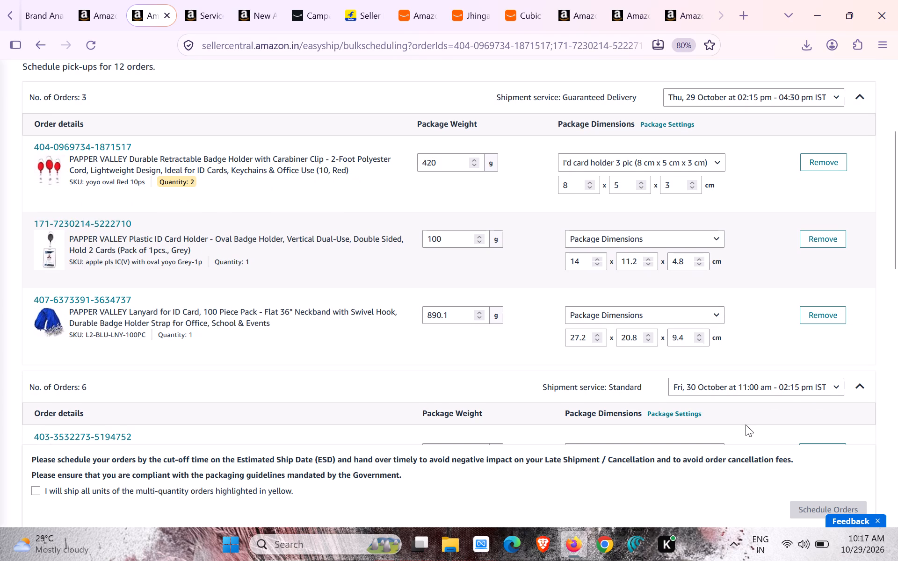
left_click(779, 385)
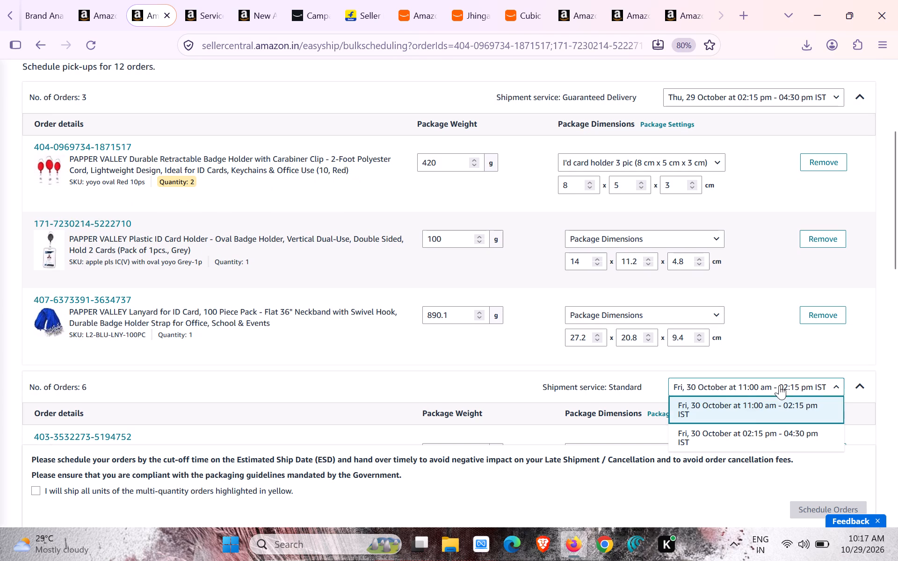
left_click(739, 428)
Set the last three-order Standard group's pickup slot to Sat, 31 October, 02:15 pm - 04:30 pm.
scroll(739, 428, "down", 2)
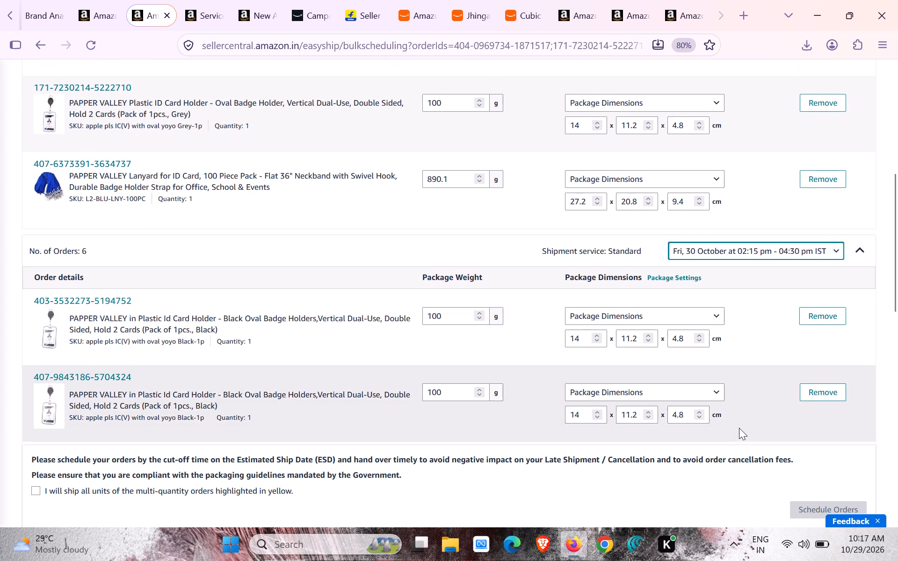
scroll(739, 428, "down", 6)
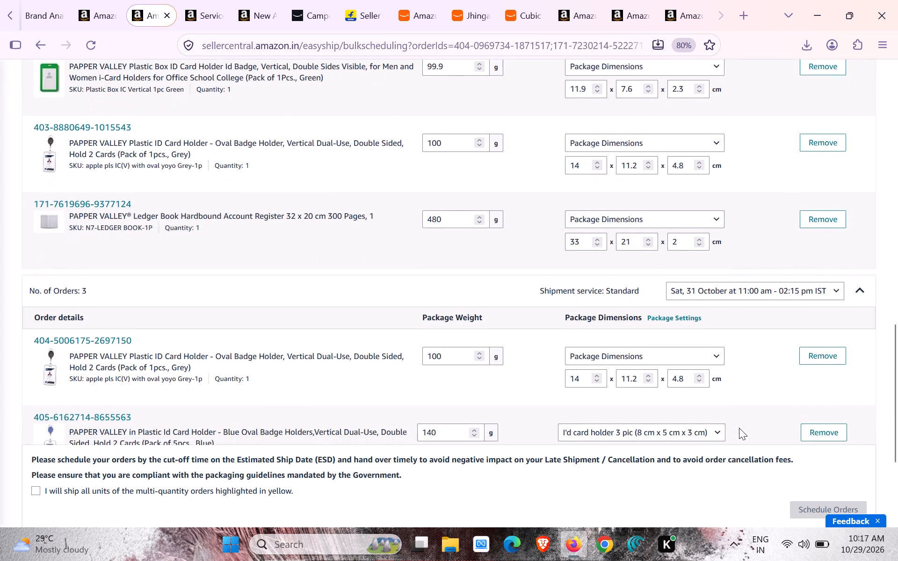
left_click(710, 285)
left_click(715, 333)
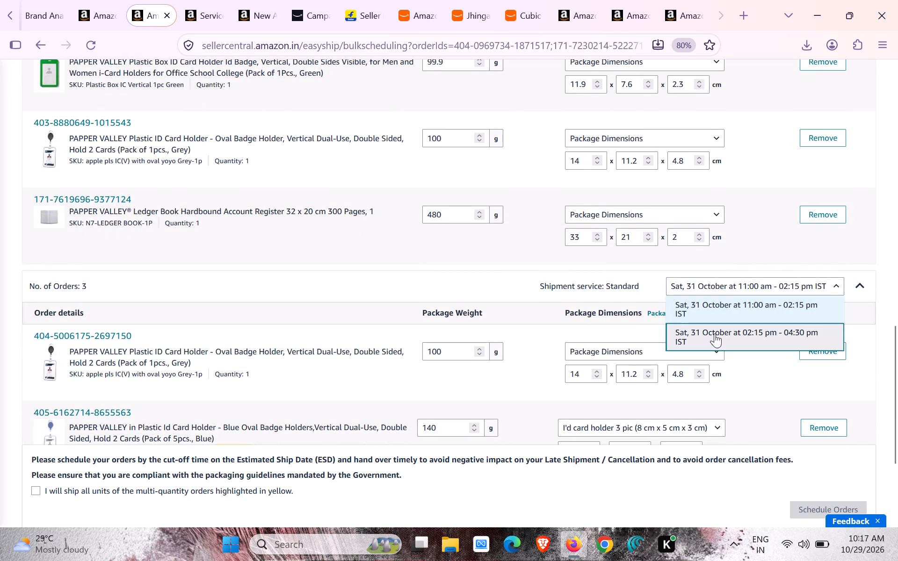
Agree to ship all units of the multi-quantity orders highlighted in yellow.
scroll(715, 333, "down", 4)
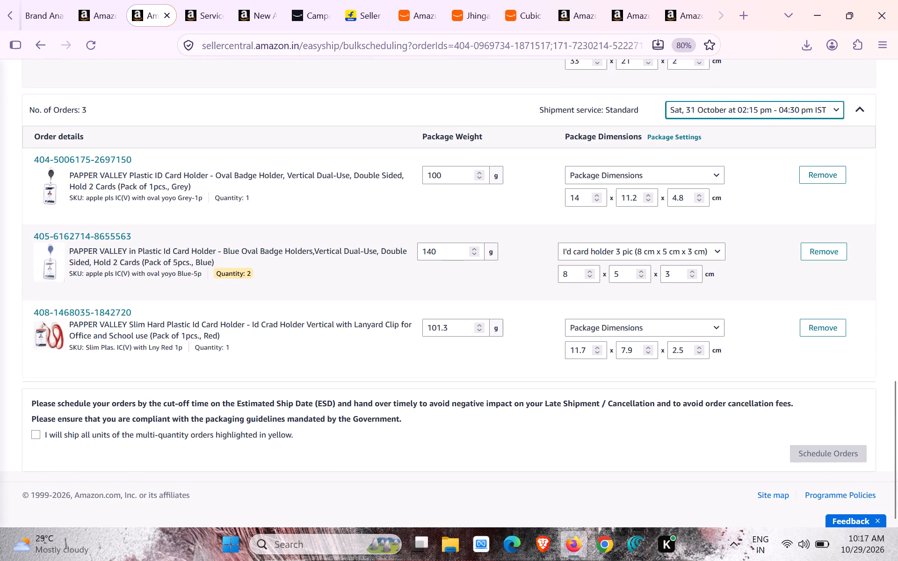
left_click(34, 438)
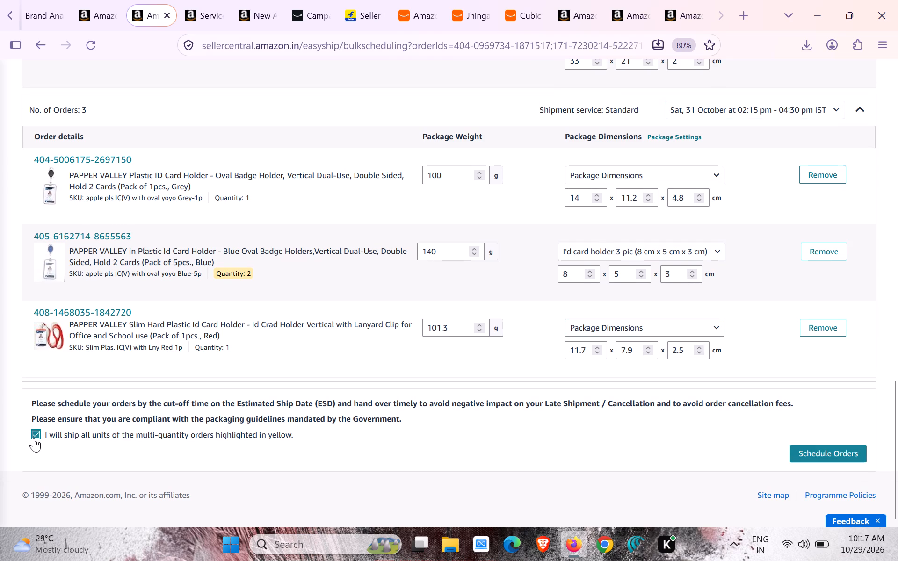
Submit all the PAPPER VALLEY orders for bulk pickup scheduling.
scroll(285, 449, "down", 1)
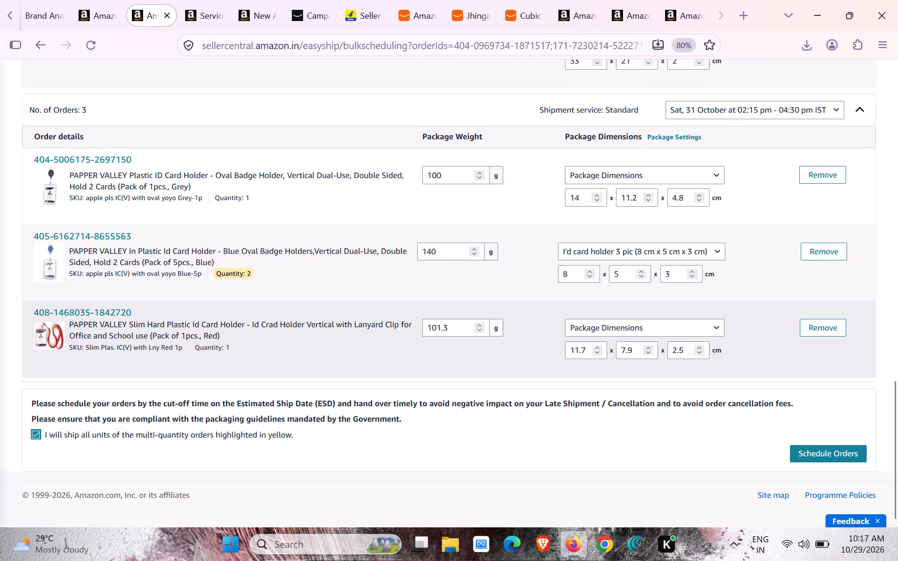
scroll(278, 327, "up", 1)
scroll(278, 327, "down", 1)
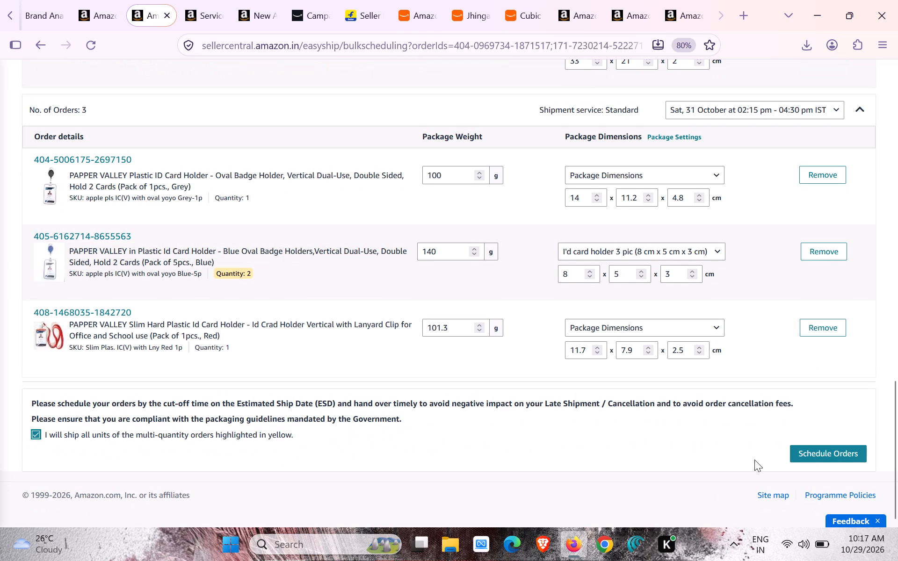
left_click(802, 454)
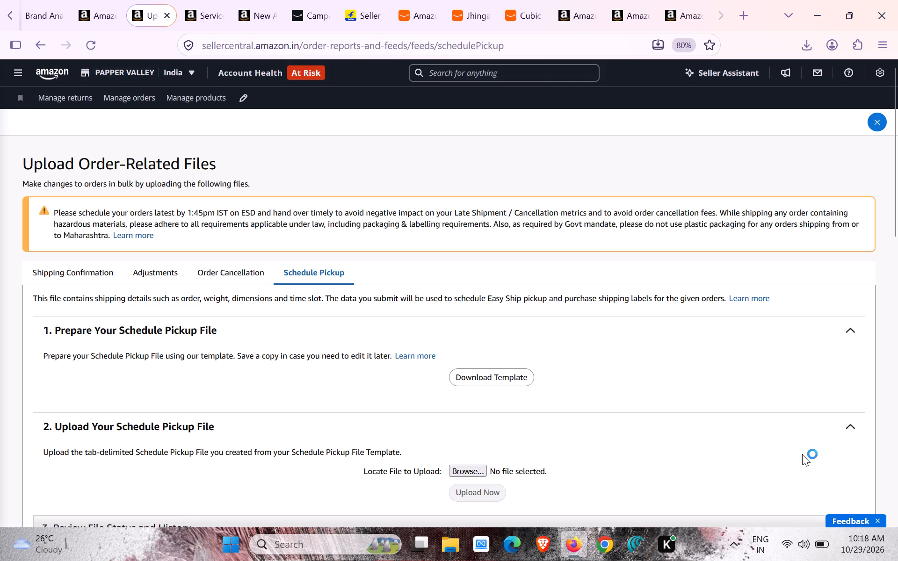
Examine the file status and history for the newly submitted pickup batch.
scroll(704, 345, "down", 3)
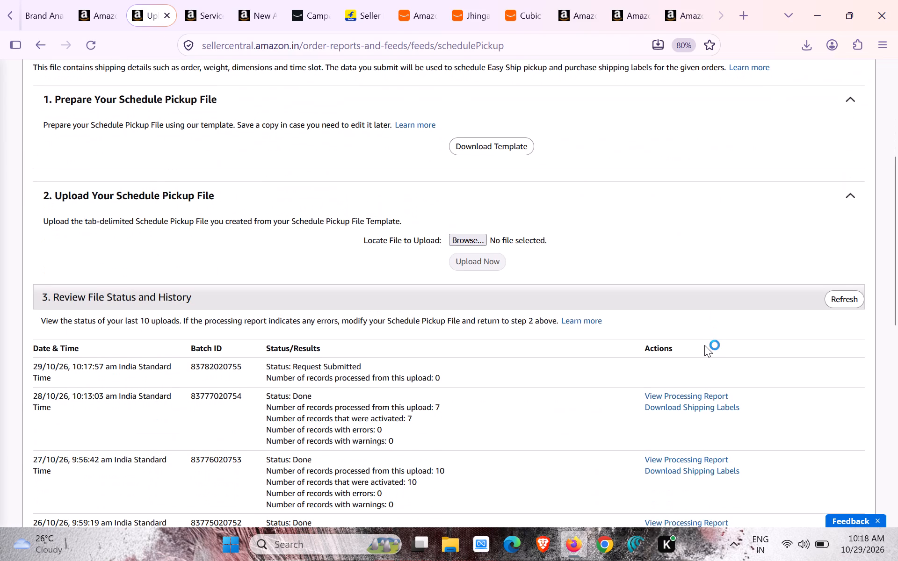
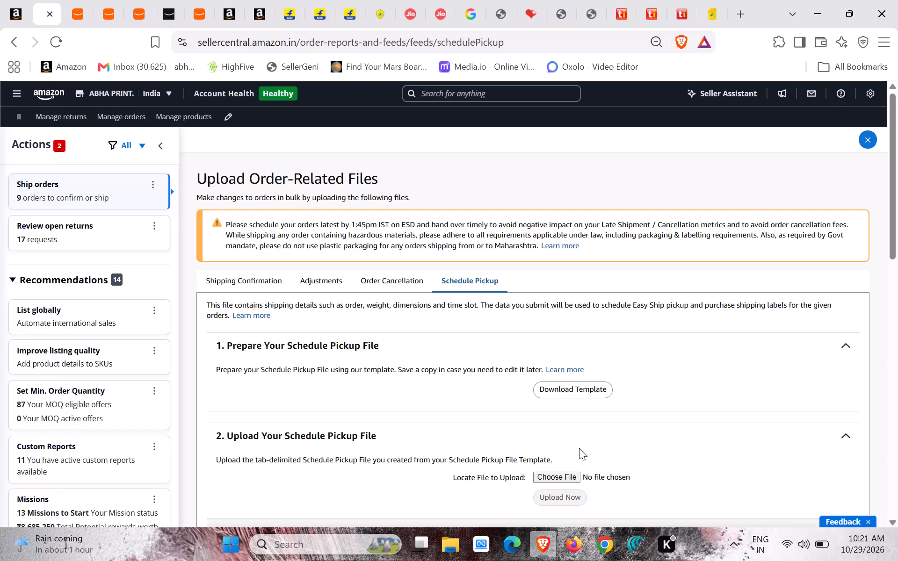
Refresh the schedule pickup file status and history to check the latest upload's processing.
scroll(523, 363, "down", 3)
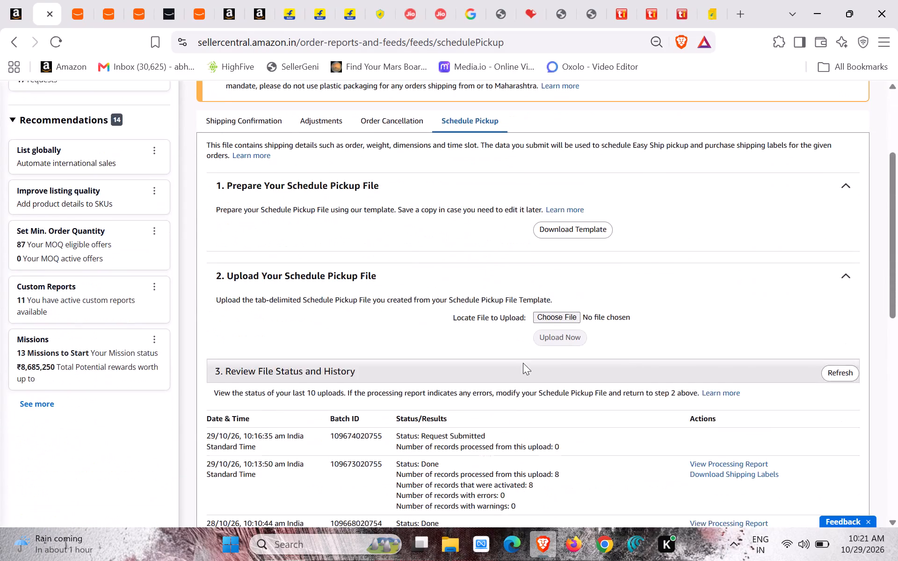
scroll(523, 363, "down", 1)
left_click(847, 223)
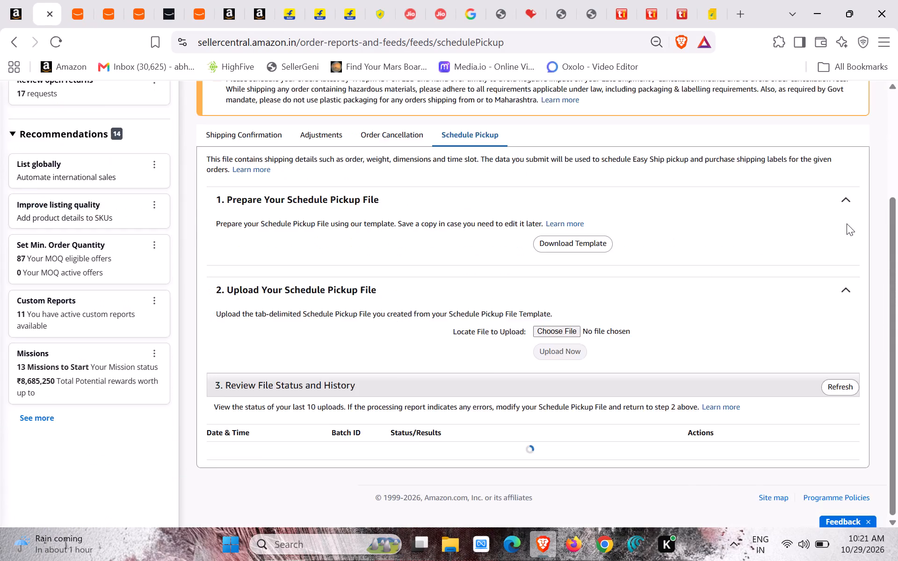
scroll(689, 243, "down", 1)
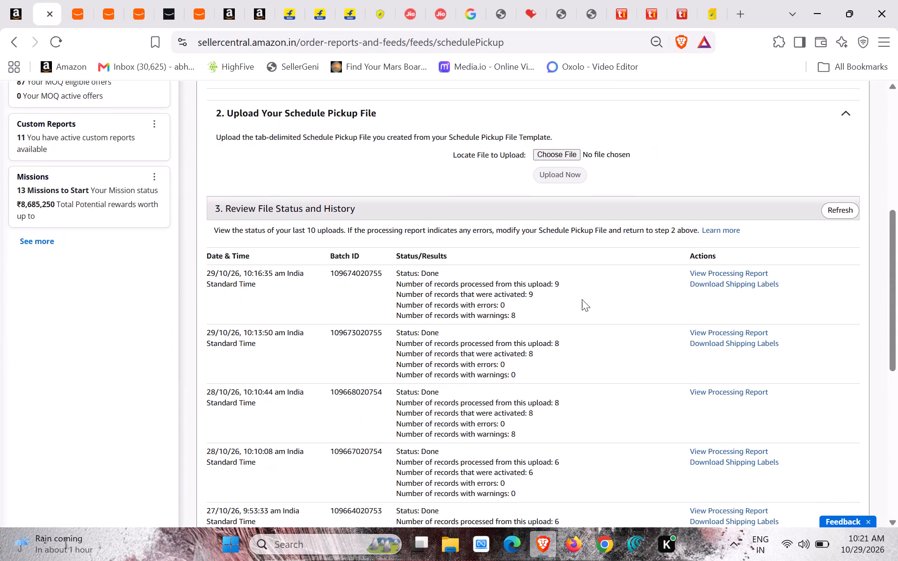
scroll(650, 291, "up", 1)
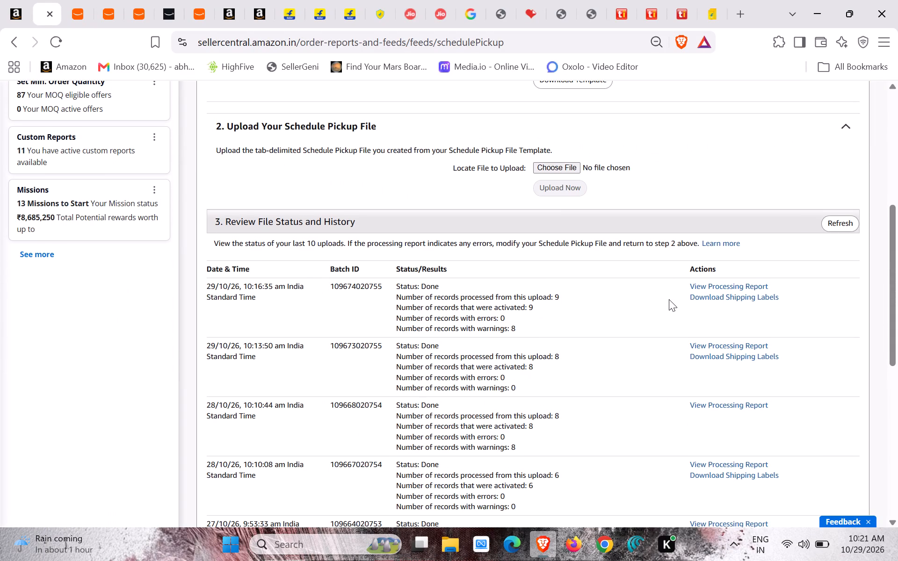
left_click(693, 299)
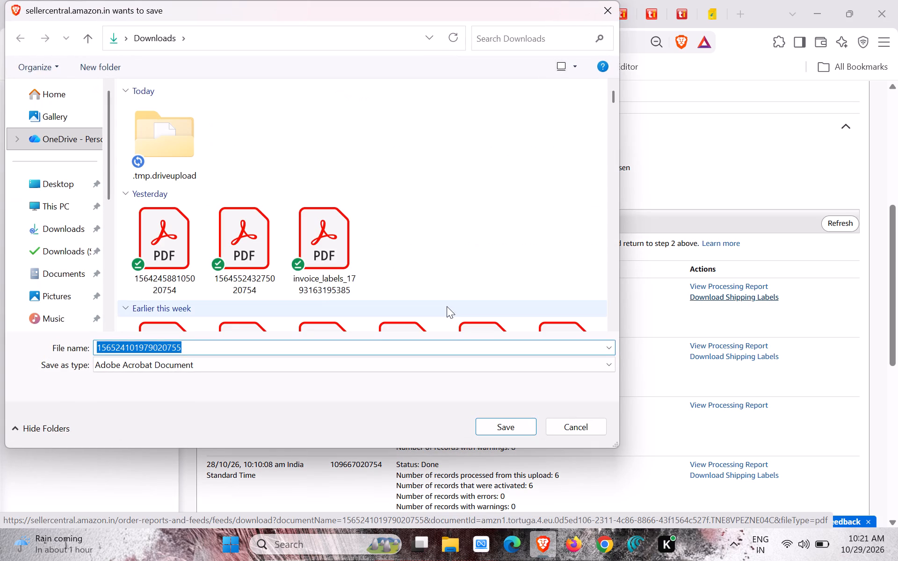
left_click(518, 431)
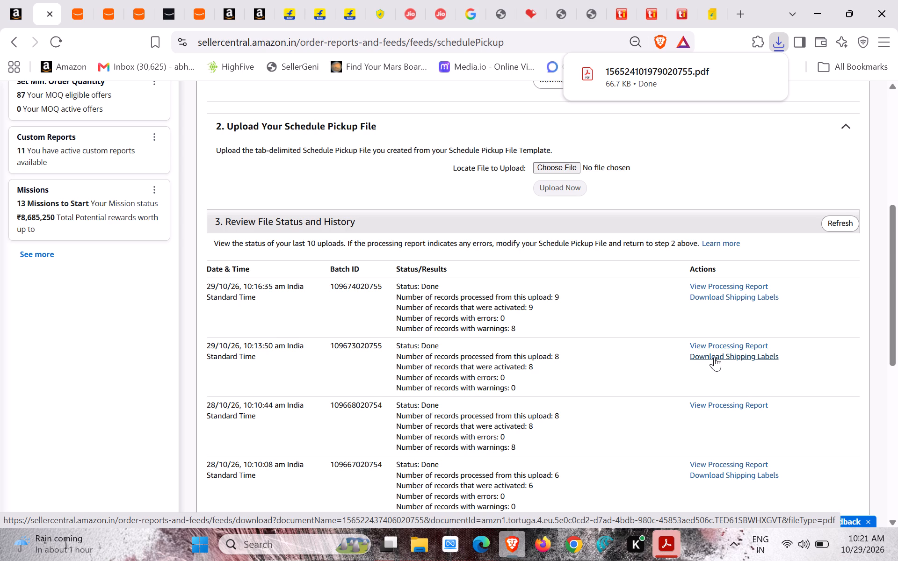
left_click(714, 357)
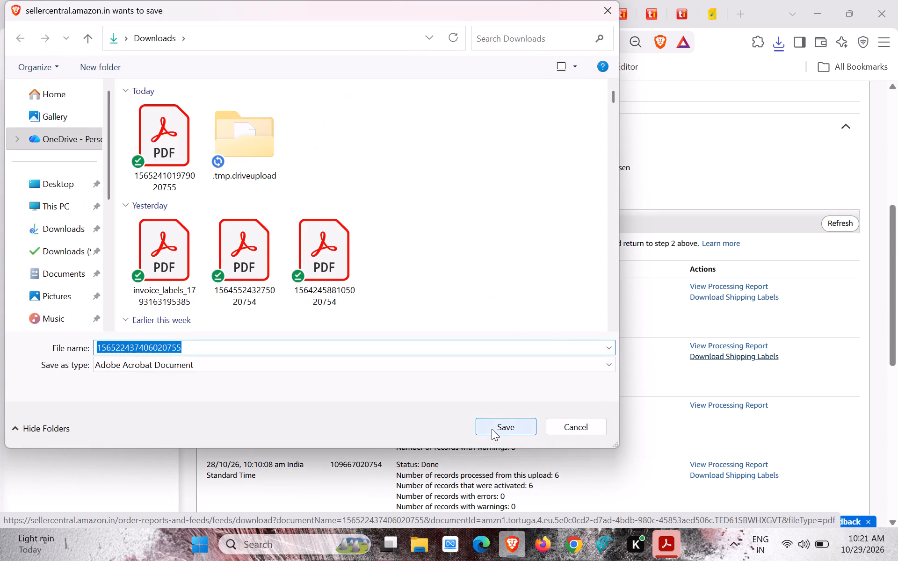
left_click(496, 427)
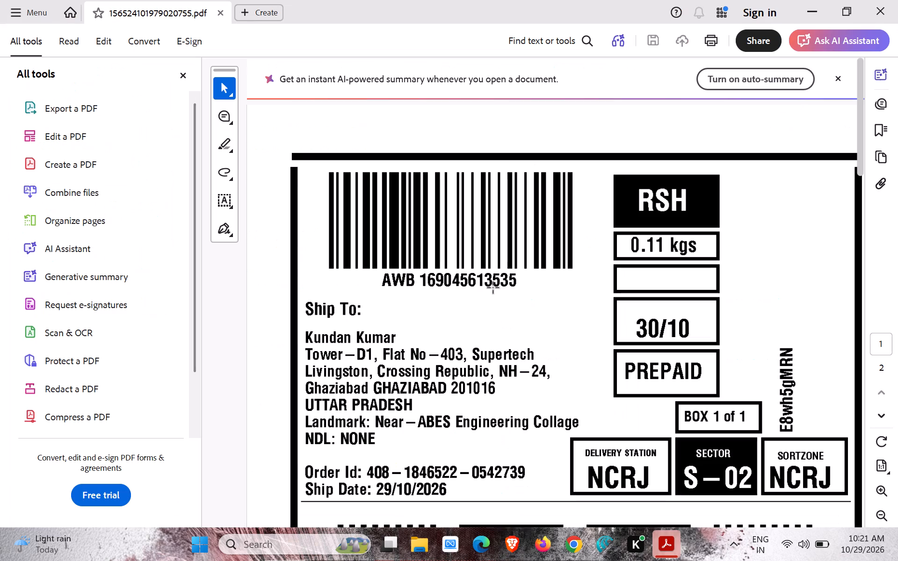
left_click(877, 10)
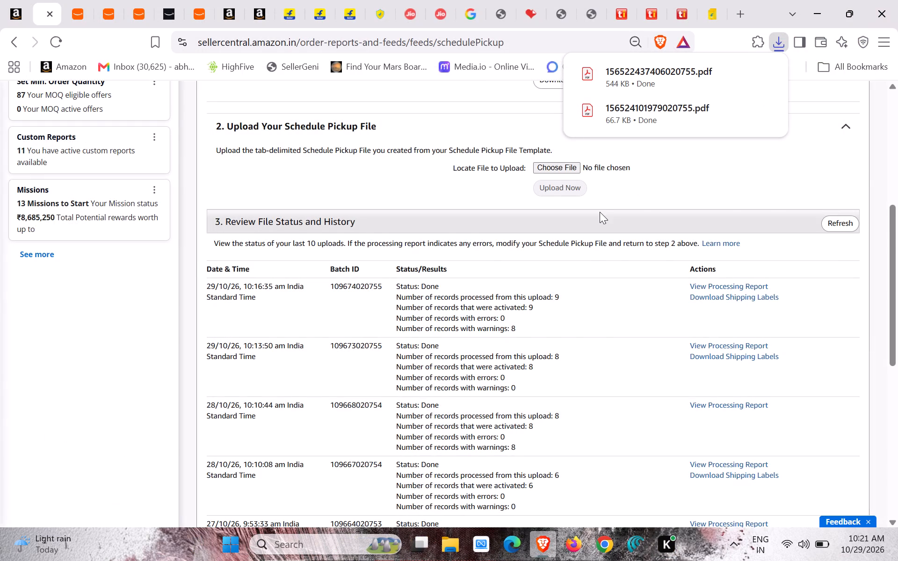
Open the product inventory and show the inactive listings that need activating.
scroll(600, 212, "up", 5)
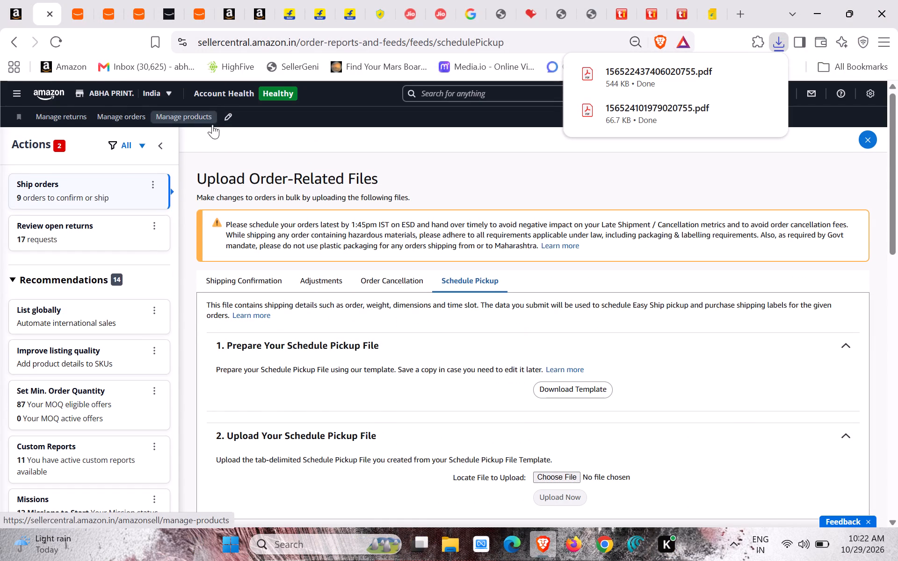
left_click(207, 117)
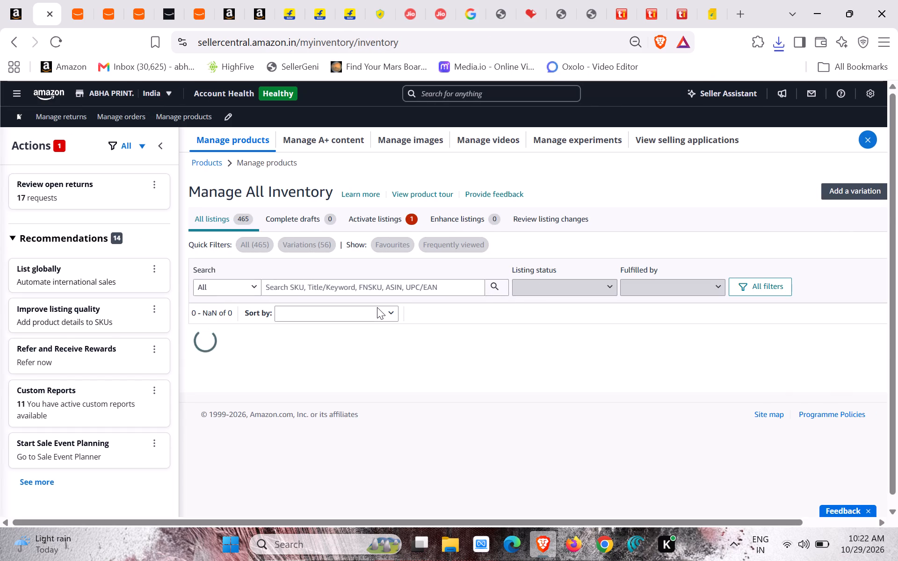
left_click(383, 221)
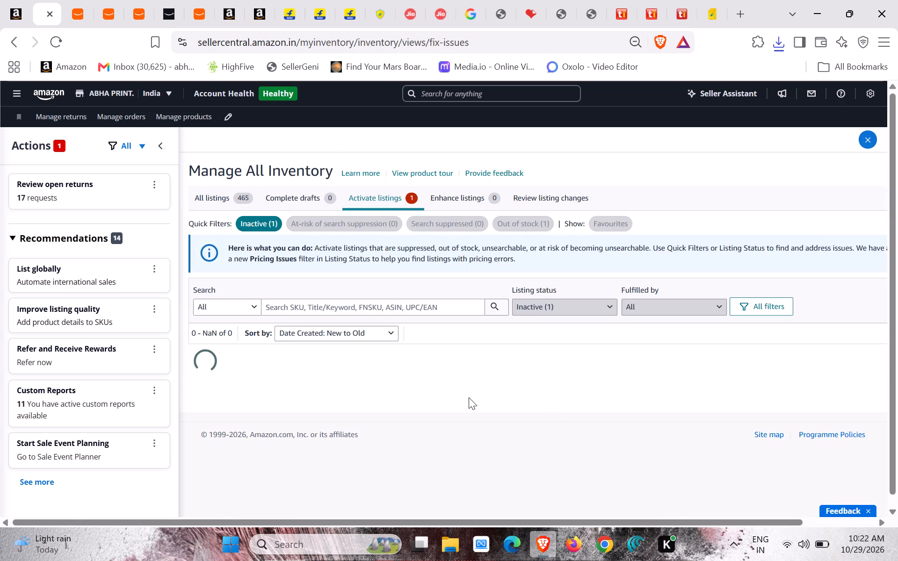
Set the available quantity of the out-of-stock ledger book, SKU N7-LEDGER BOOK-1P, to 30 and save it.
scroll(849, 384, "left", 1)
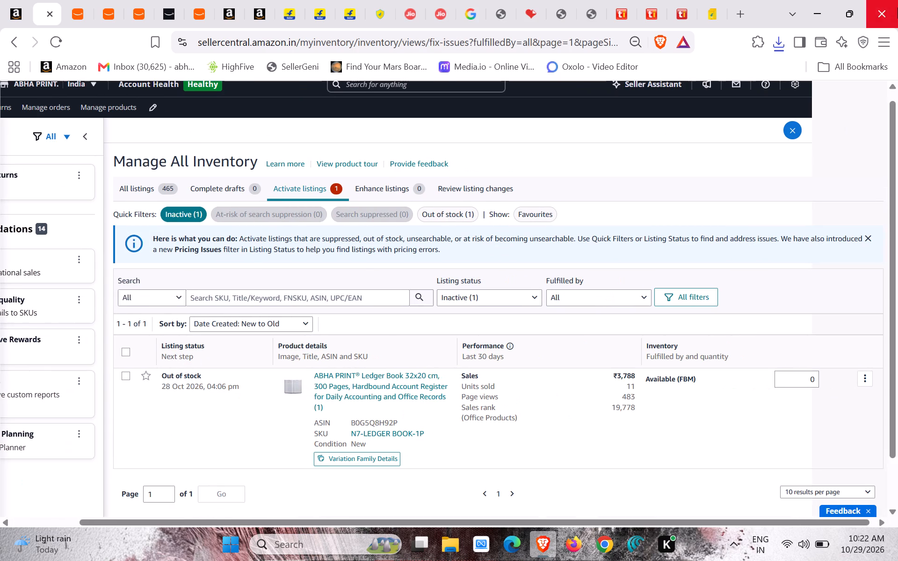
left_click(882, 39)
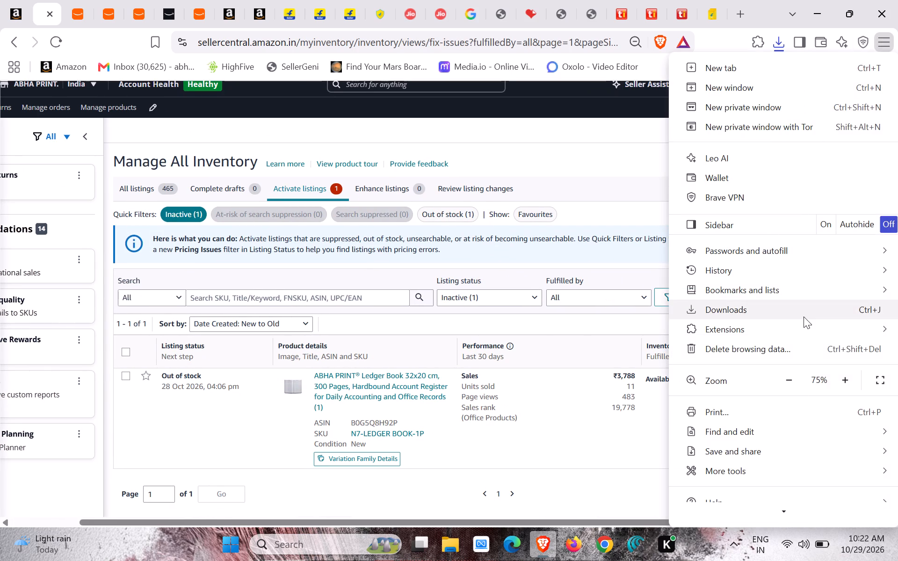
left_click(798, 389)
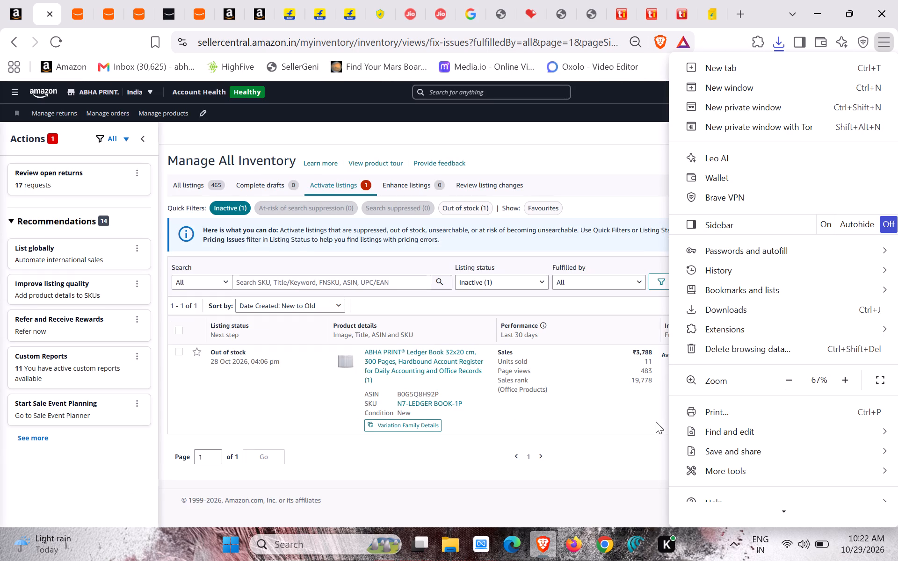
left_click(593, 464)
left_click(794, 358)
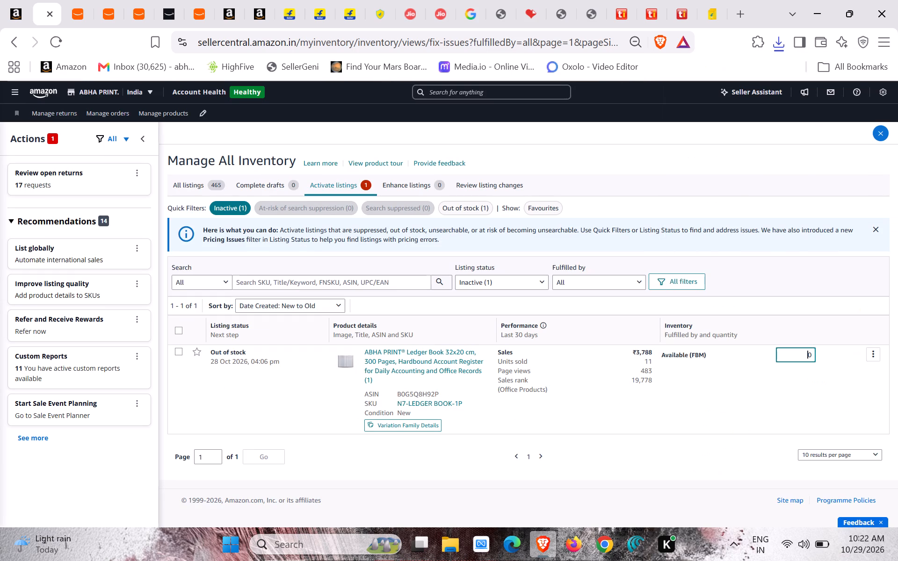
key("3")
left_click(743, 401)
left_click(493, 503)
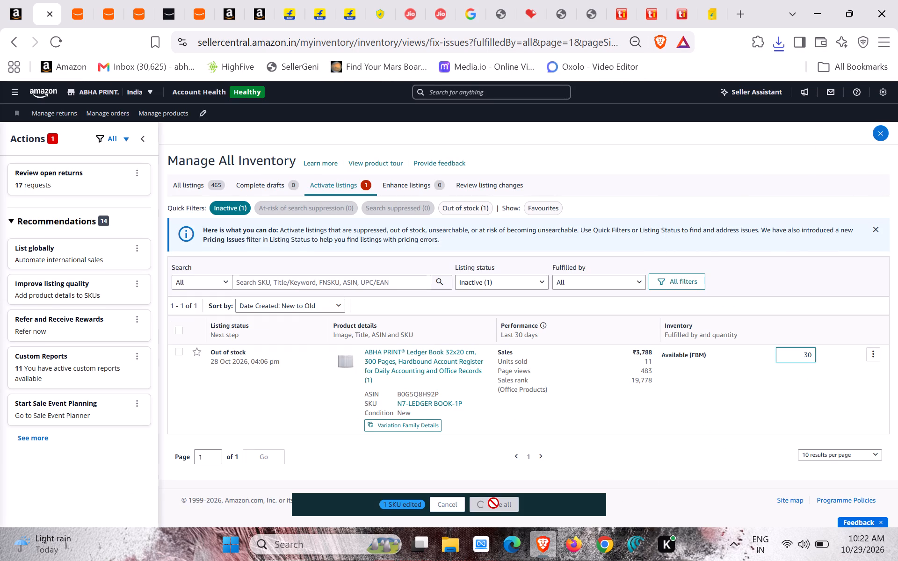
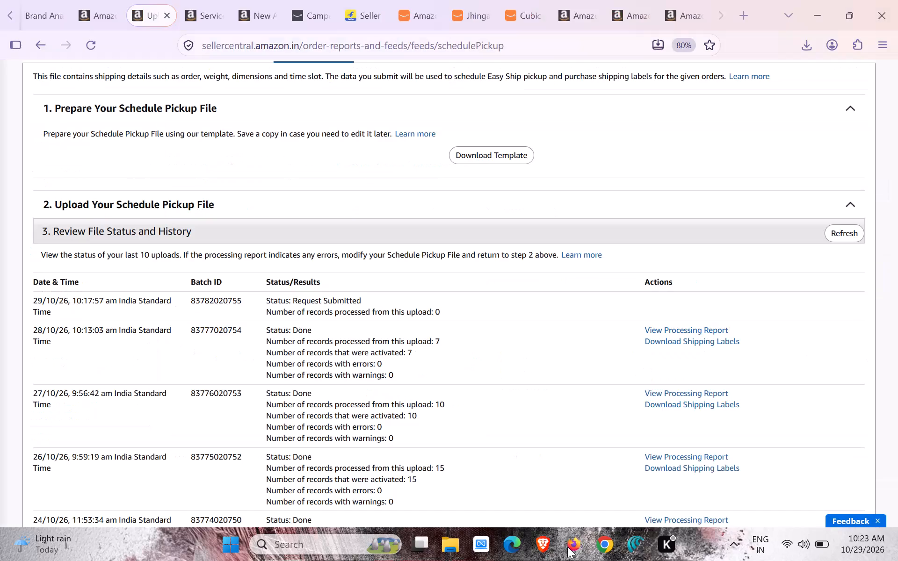
left_click(847, 228)
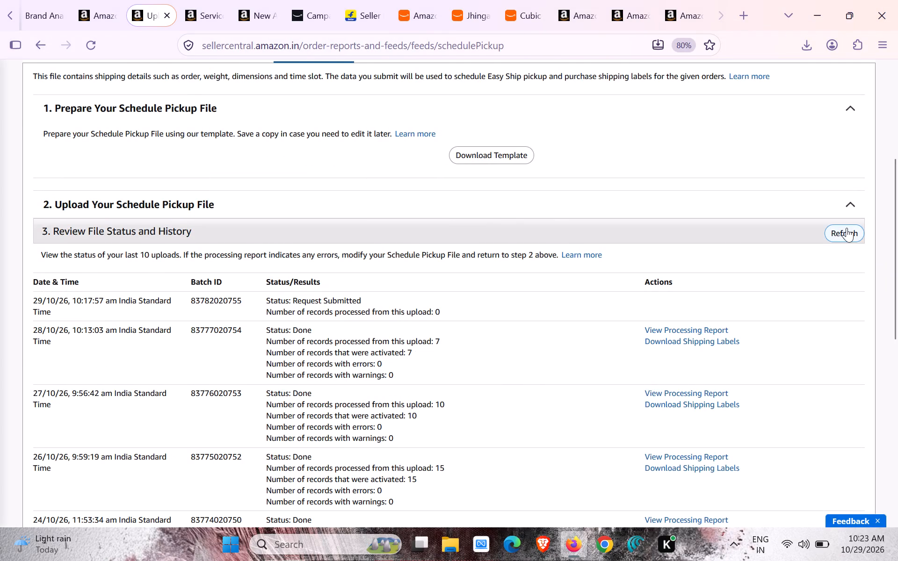
scroll(506, 289, "down", 1)
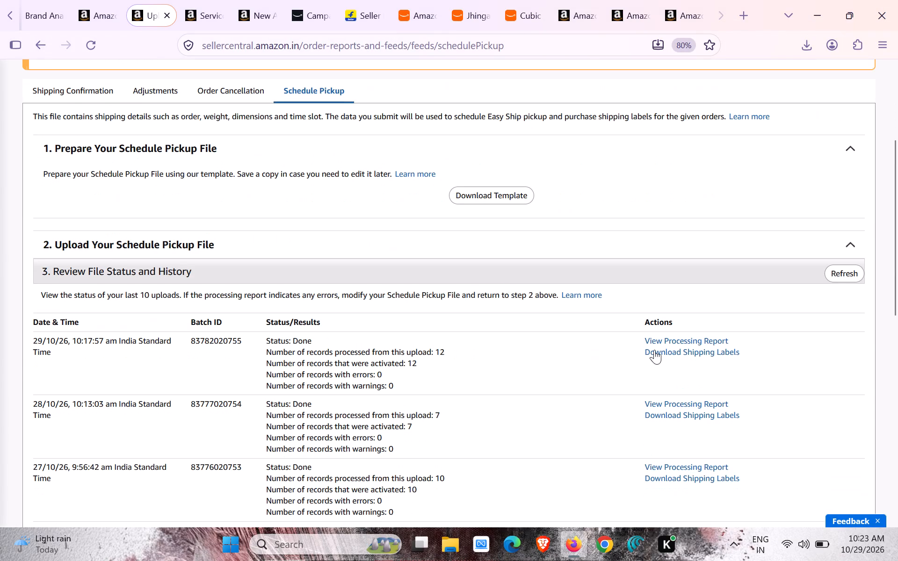
left_click(654, 350)
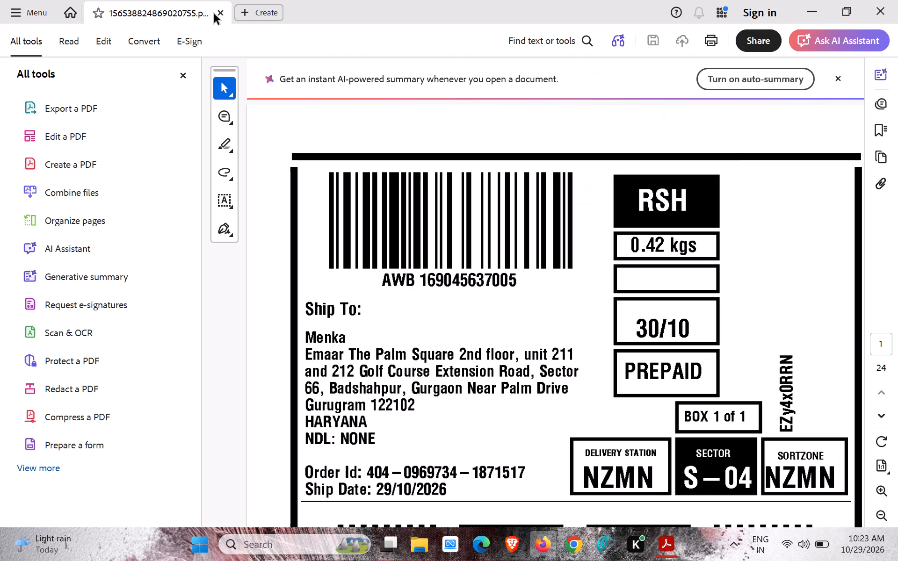
left_click(897, 0)
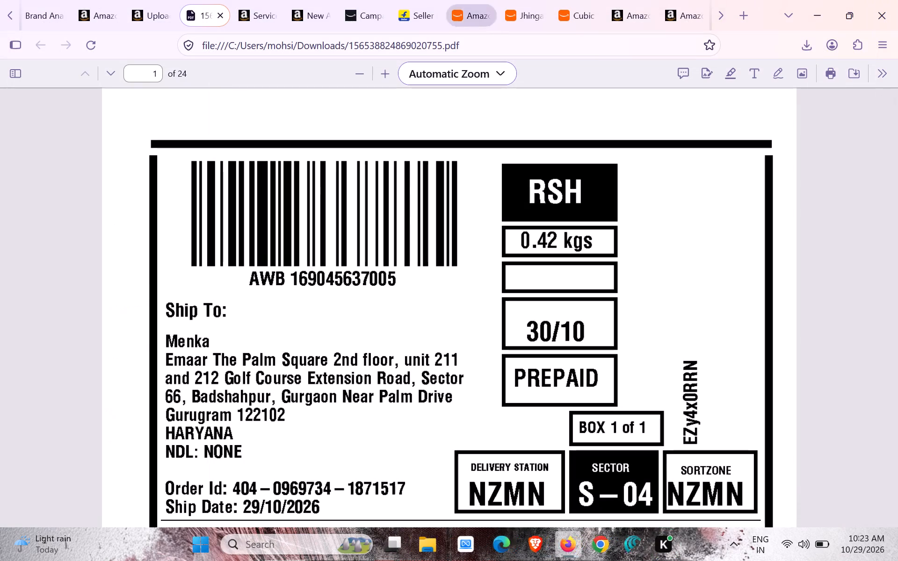
left_click(222, 18)
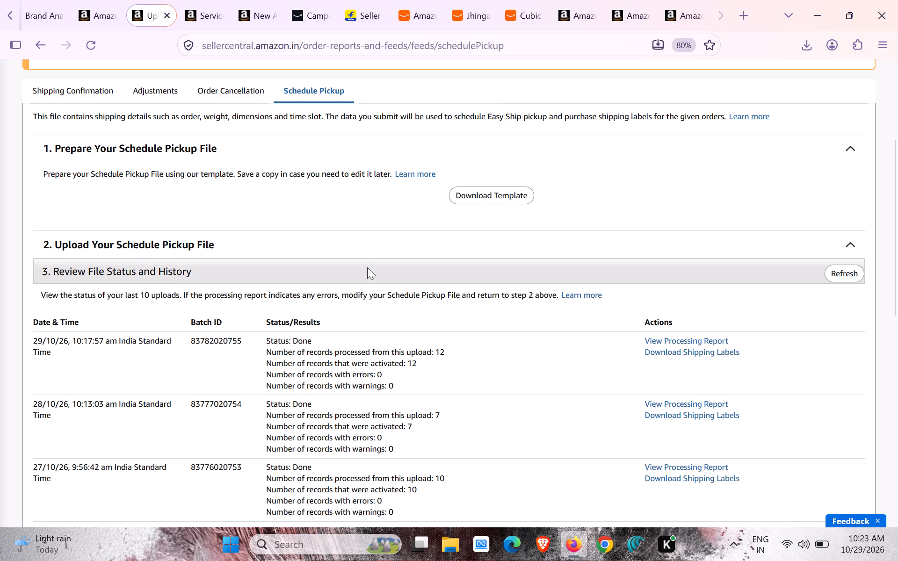
scroll(367, 267, "up", 4)
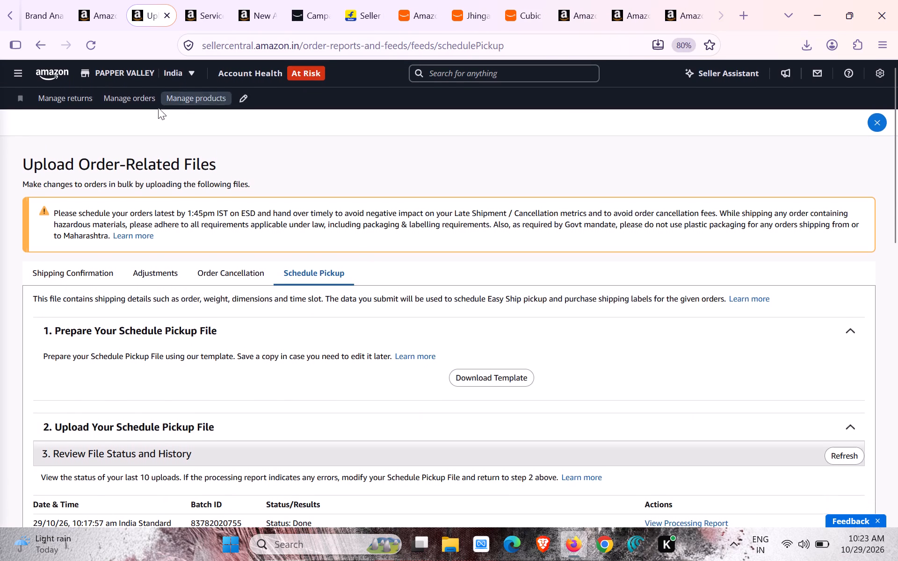
In the product inventory's inactive listings, set the available quantity of the out-of-stock green vertical ID card holder to 30.
left_click(184, 96)
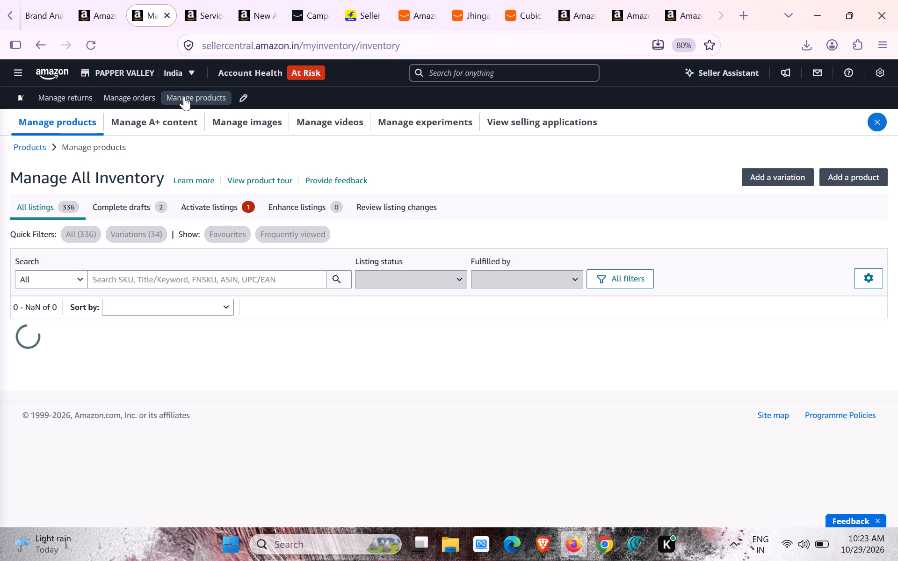
left_click(212, 207)
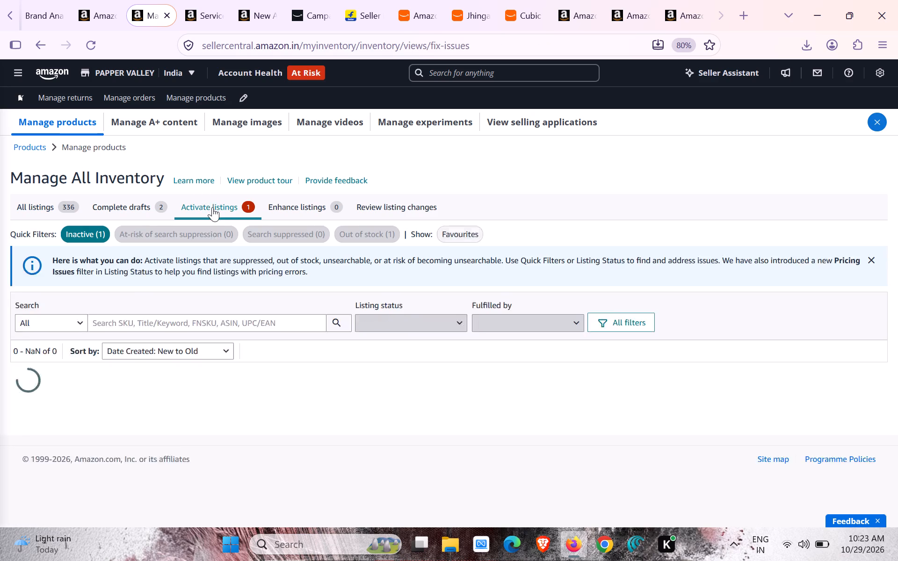
left_click(749, 388)
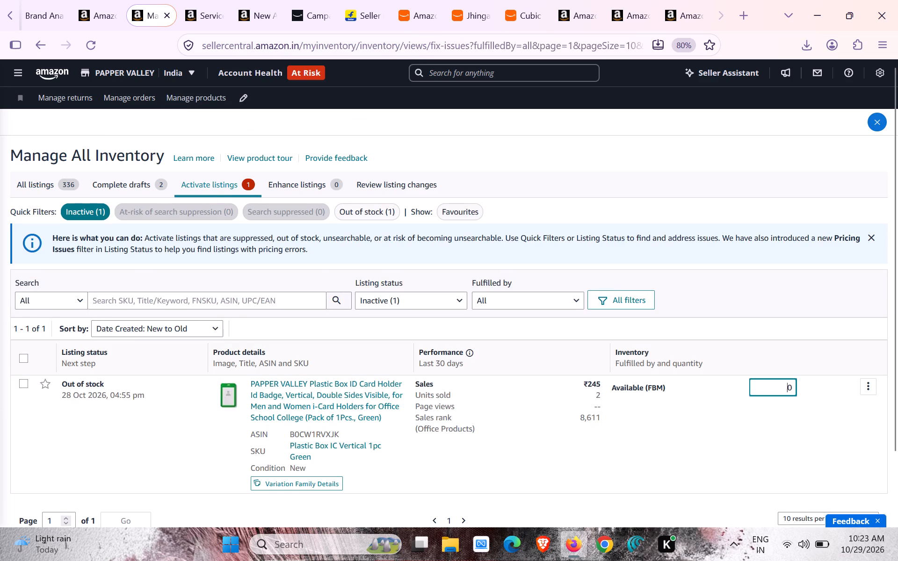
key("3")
left_click(735, 447)
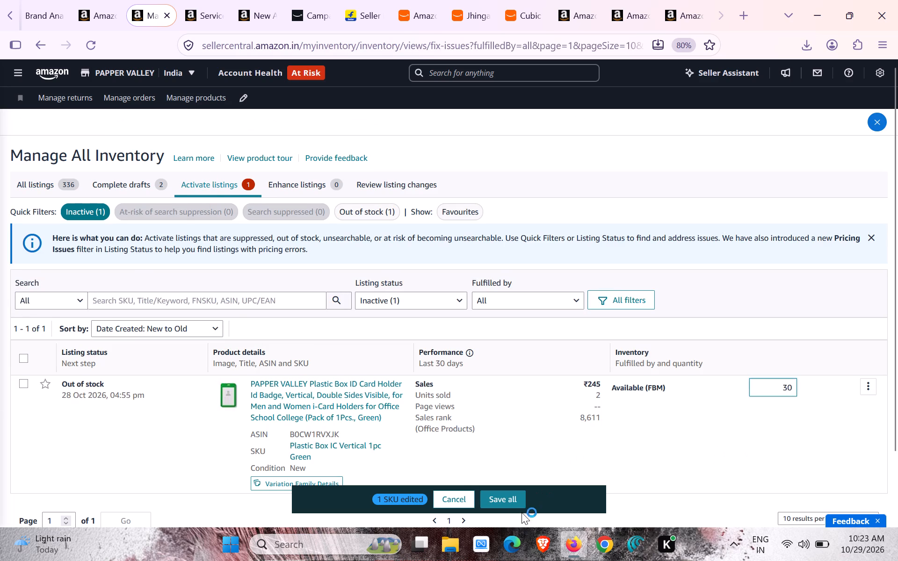
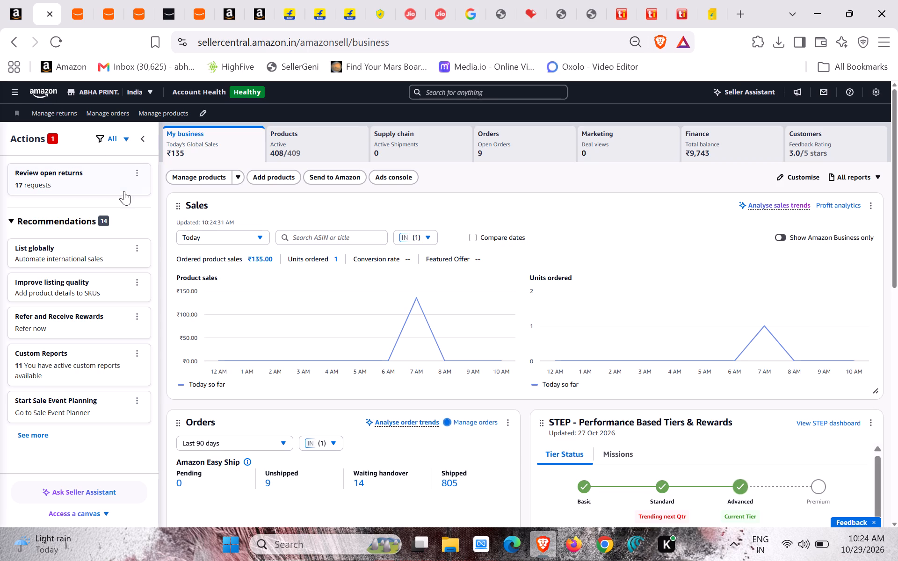
Switch to Firefox, check the PAPPER VALLEY account's home dashboard and unshipped Easy Ship orders, and return to its home dashboard.
left_click(567, 537)
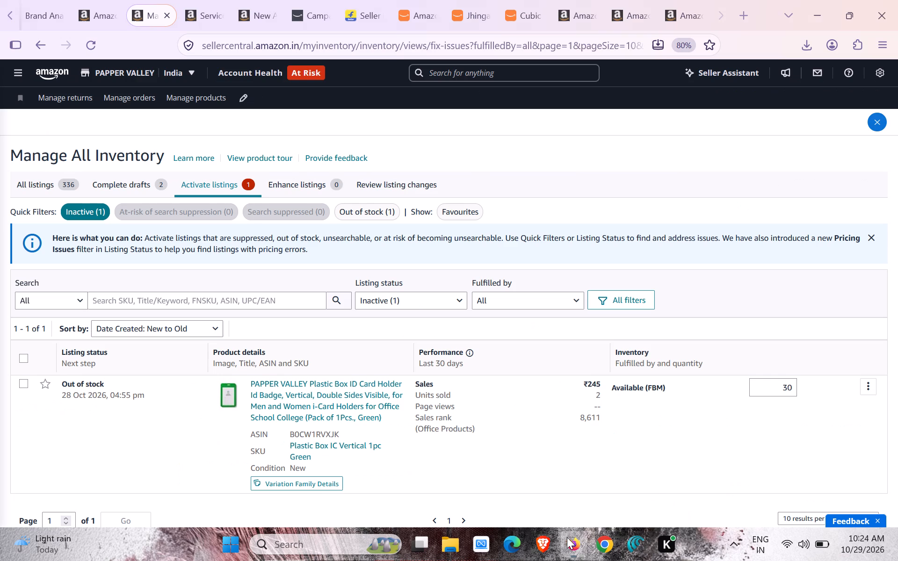
left_click(60, 68)
left_click(47, 79)
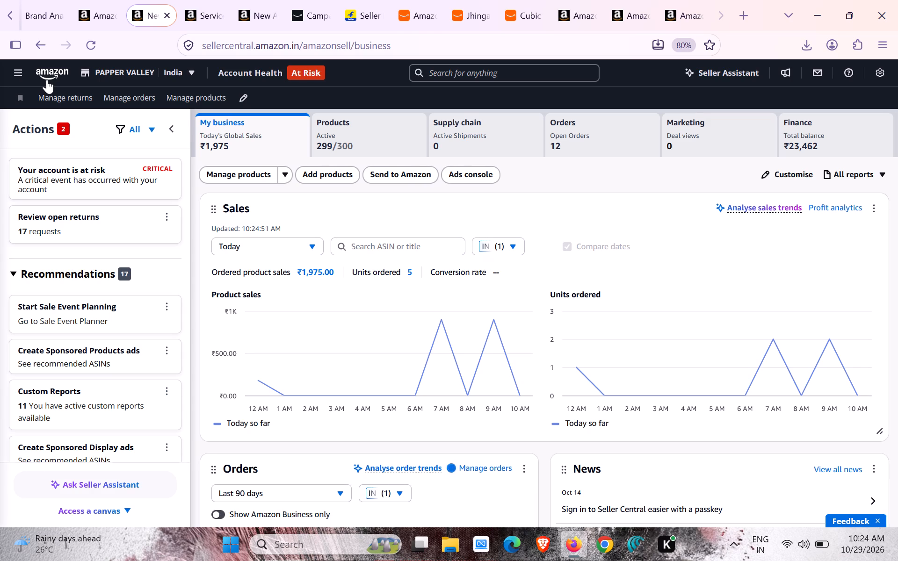
left_click(111, 97)
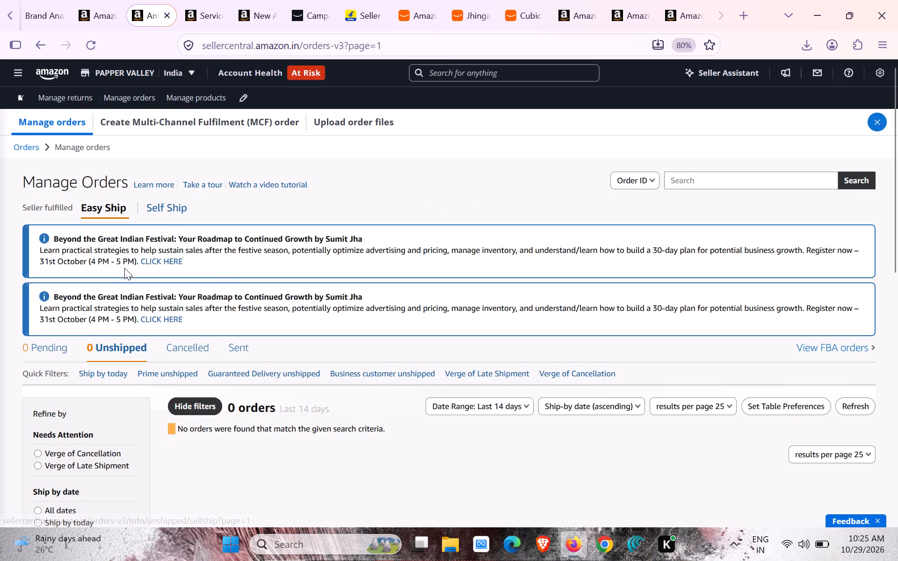
scroll(113, 267, "down", 5)
scroll(113, 267, "up", 5)
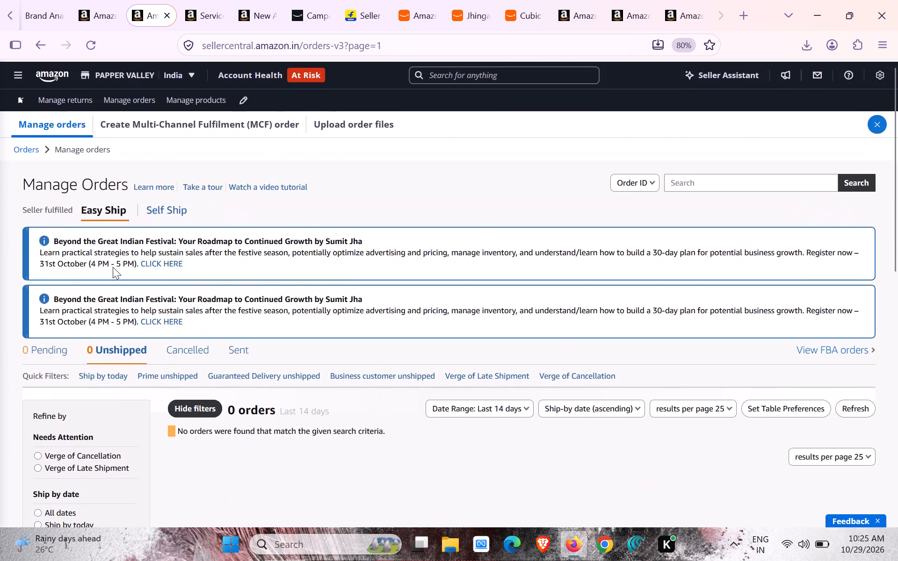
scroll(113, 267, "down", 2)
scroll(113, 267, "up", 4)
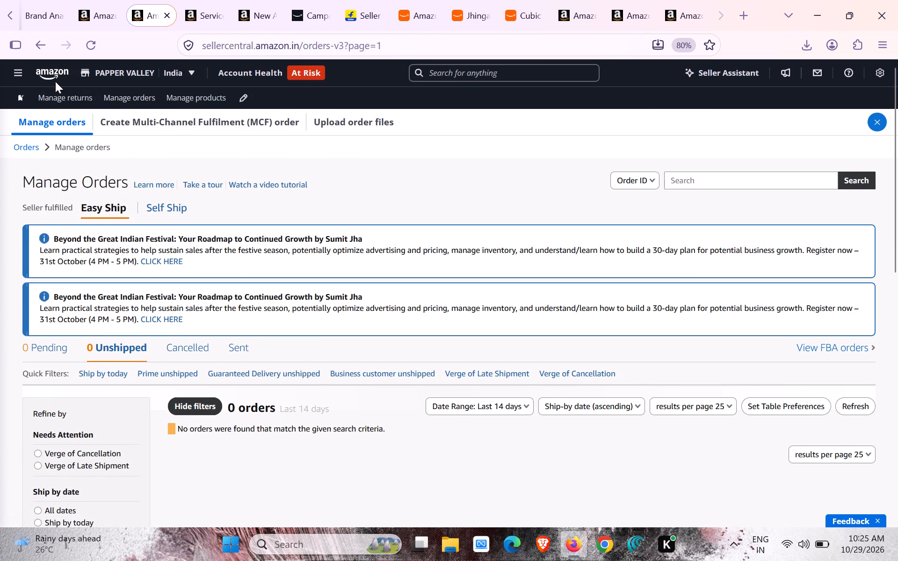
left_click(55, 81)
left_click(49, 74)
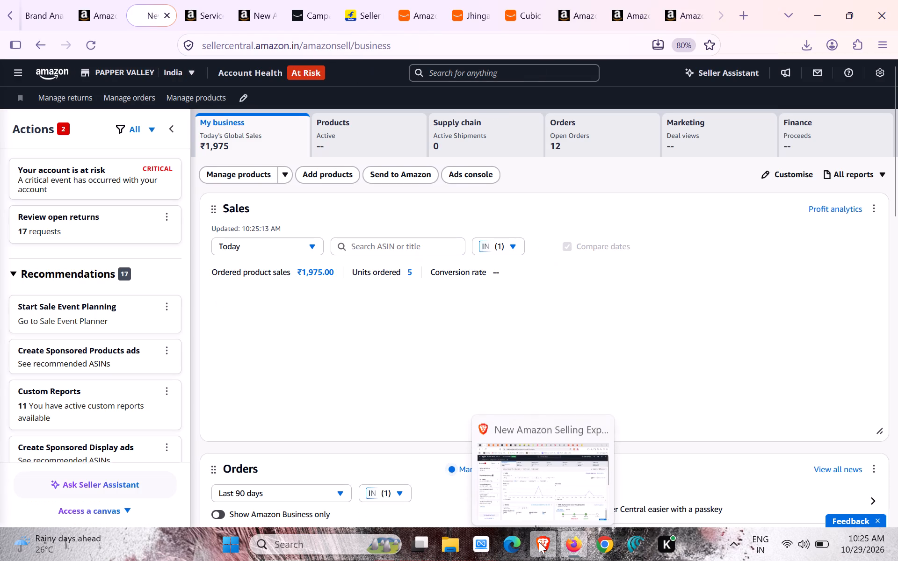
Switch back to Brave and reload the ABHA PRINT. account's Seller Central home dashboard.
left_click(539, 542)
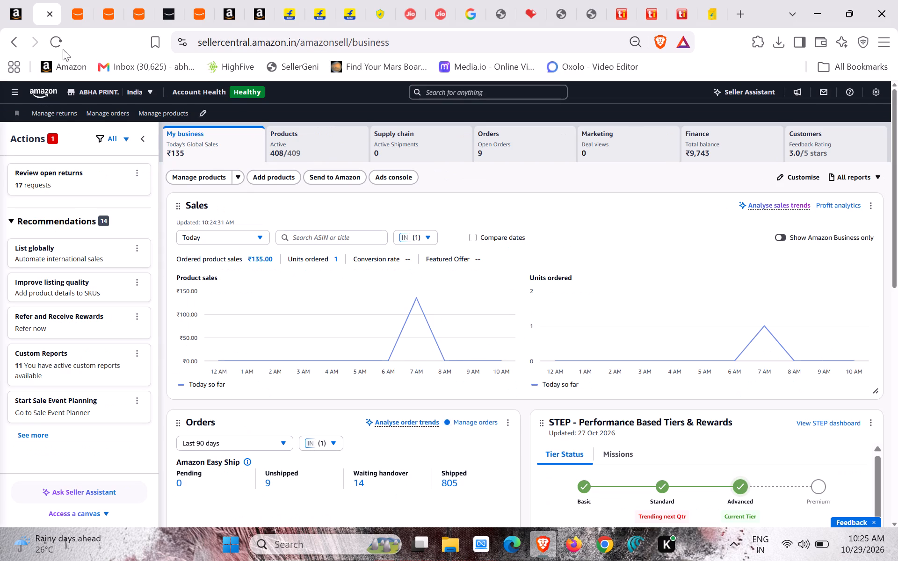
left_click(45, 88)
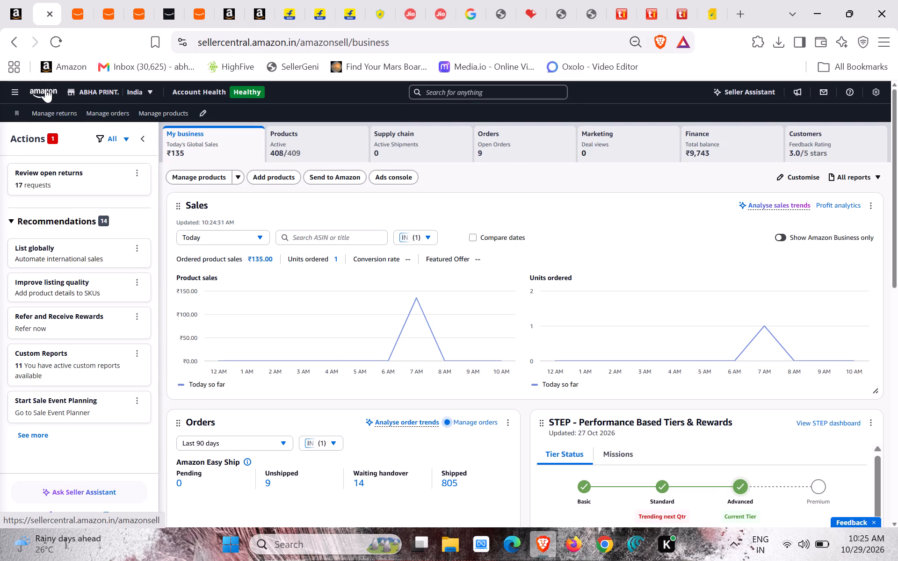
left_click(52, 36)
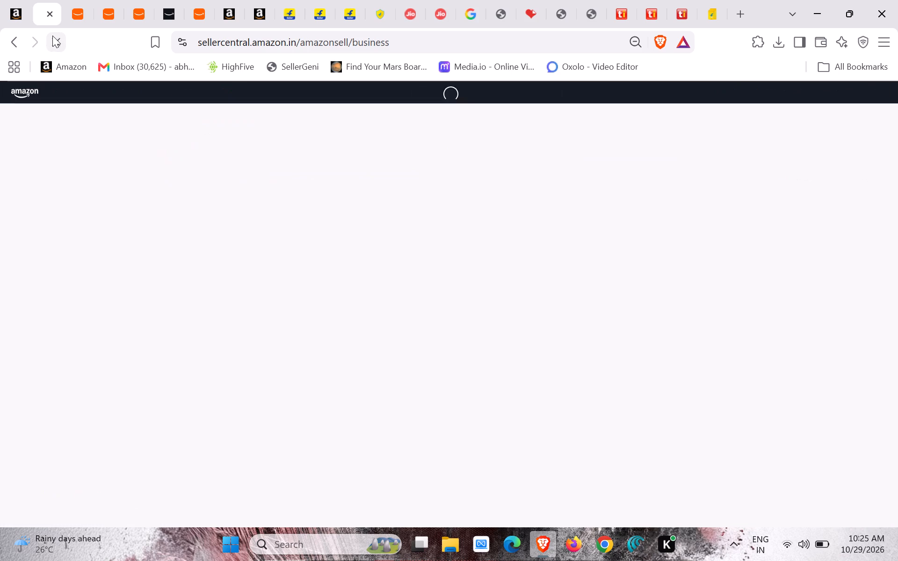
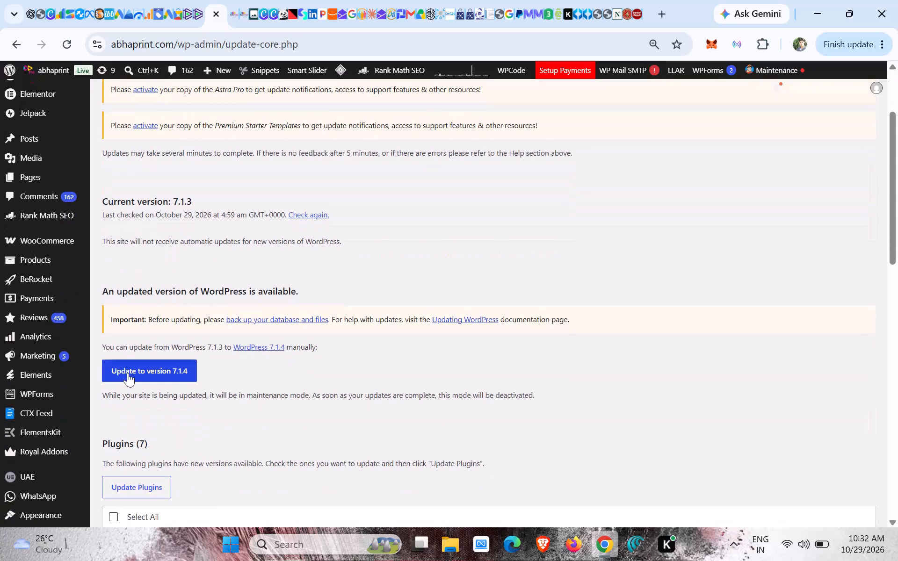
Select all plugins with available updates on the abhaprint WordPress updates page and start updating them.
scroll(120, 400, "down", 1)
left_click(106, 426)
left_click(117, 424)
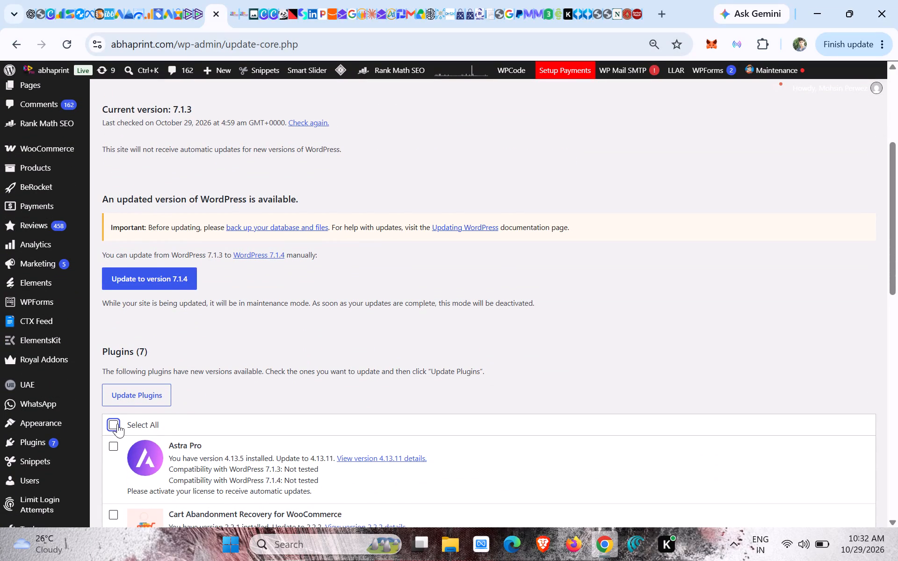
left_click(139, 384)
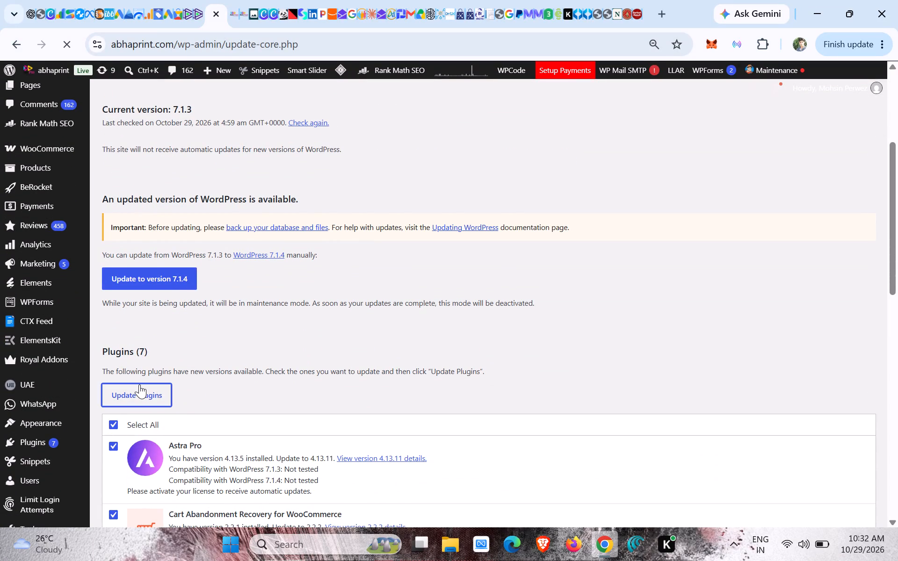
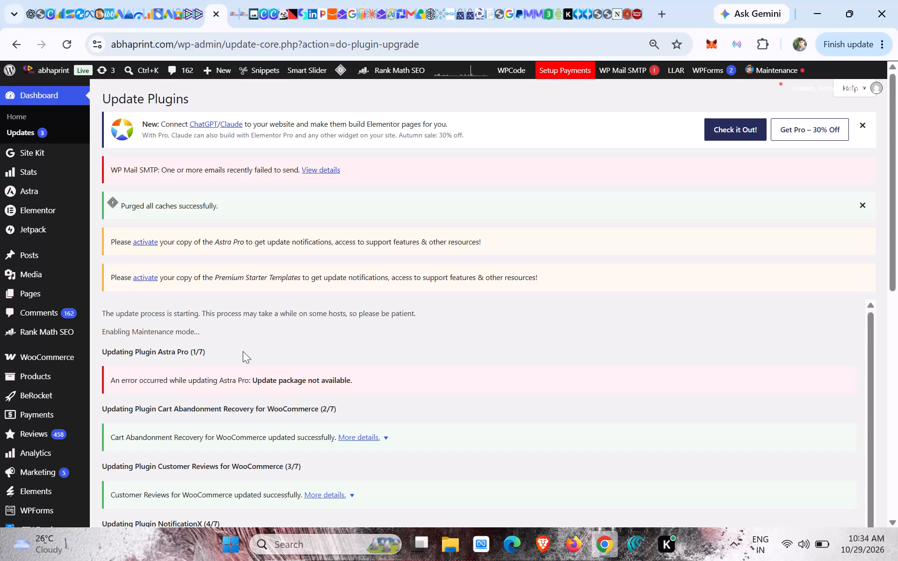
Review the update log for all seven plugins and reopen the WordPress Updates page.
scroll(243, 351, "down", 5)
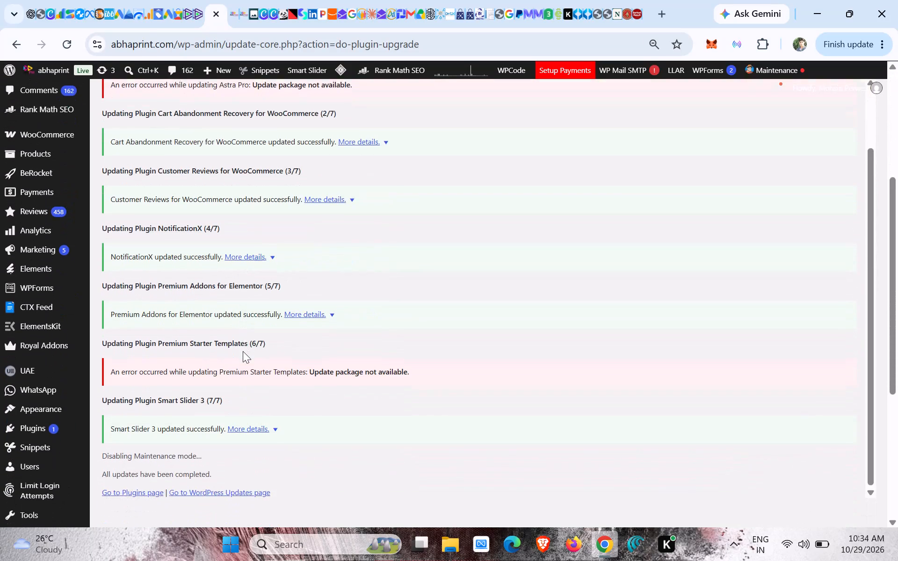
scroll(243, 351, "up", 3)
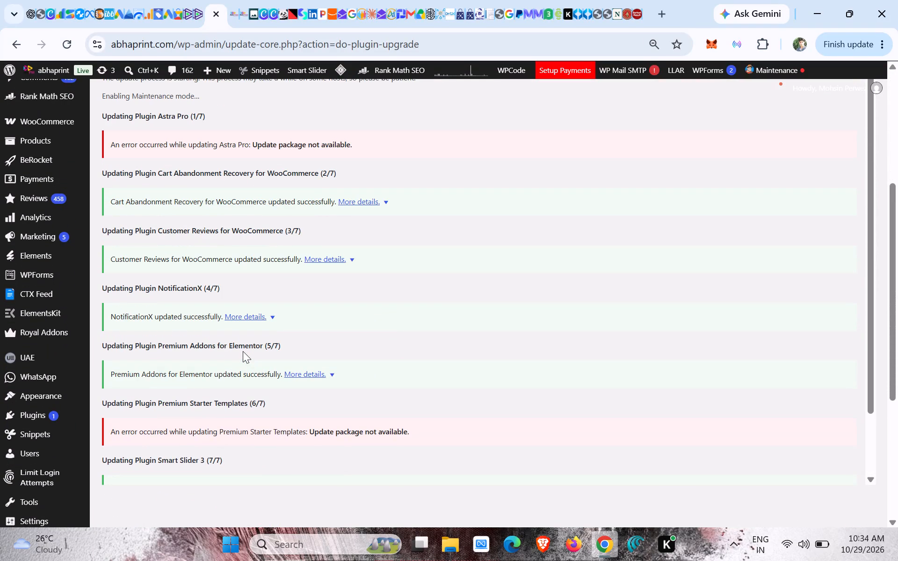
scroll(243, 351, "up", 2)
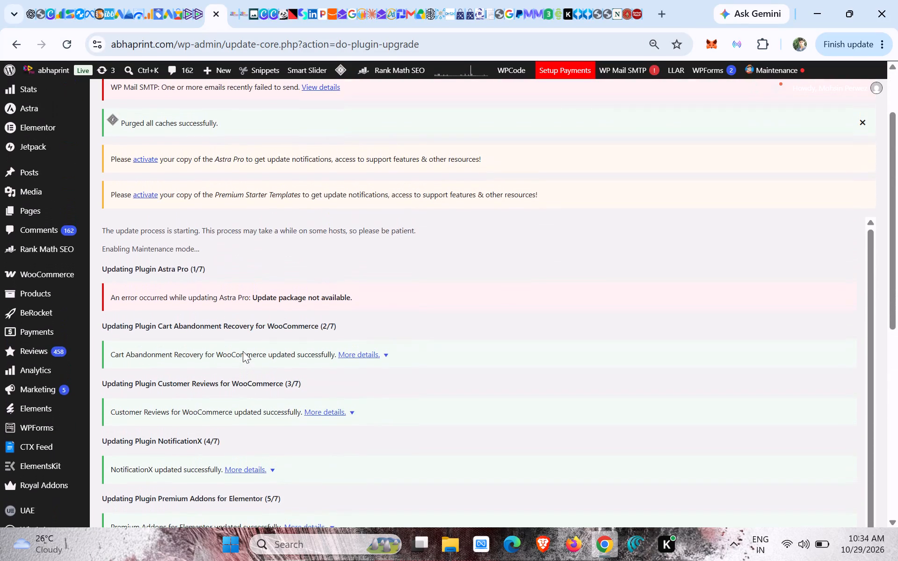
scroll(243, 351, "up", 2)
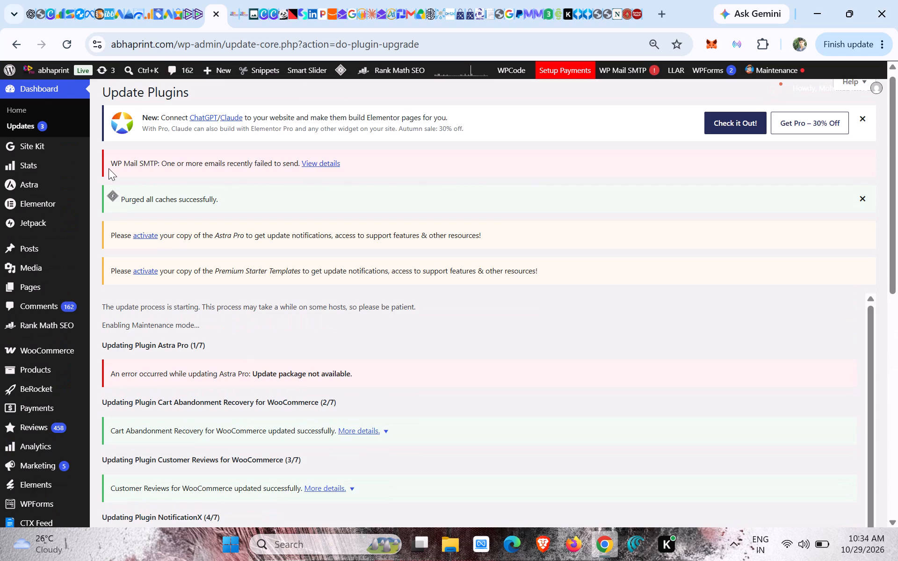
left_click(103, 73)
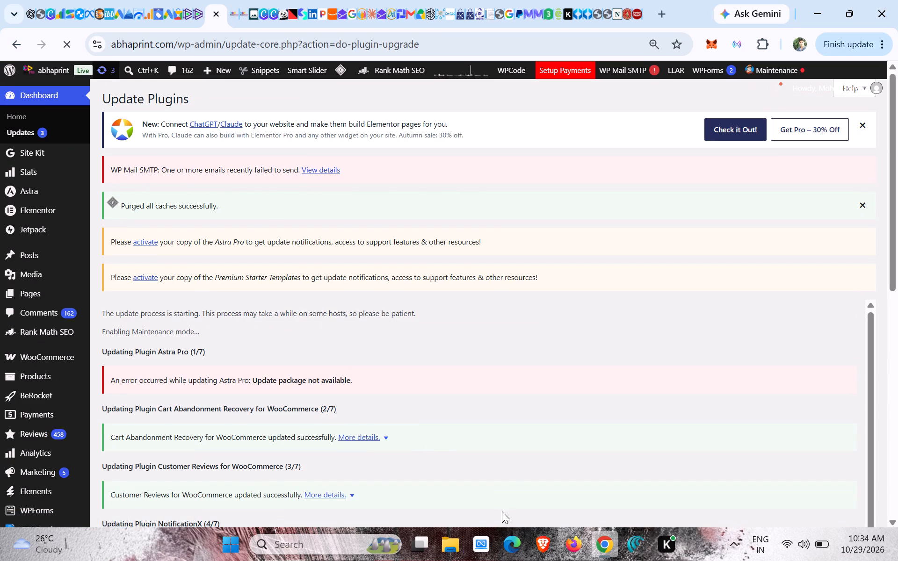
Switch to Microsoft Edge, maximize its window, and reload the abhaprint.com storefront homepage in its open tab.
left_click(505, 547)
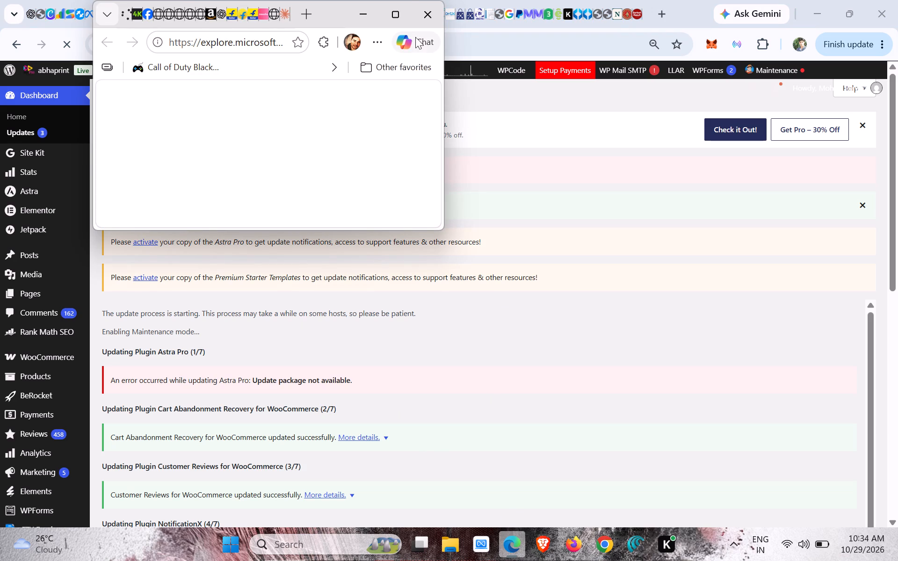
left_click(400, 16)
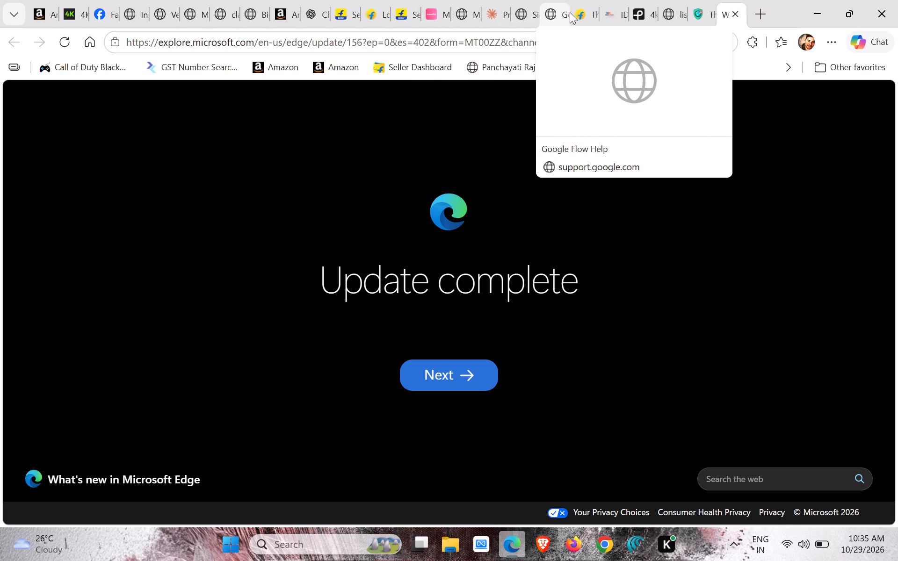
left_click(608, 12)
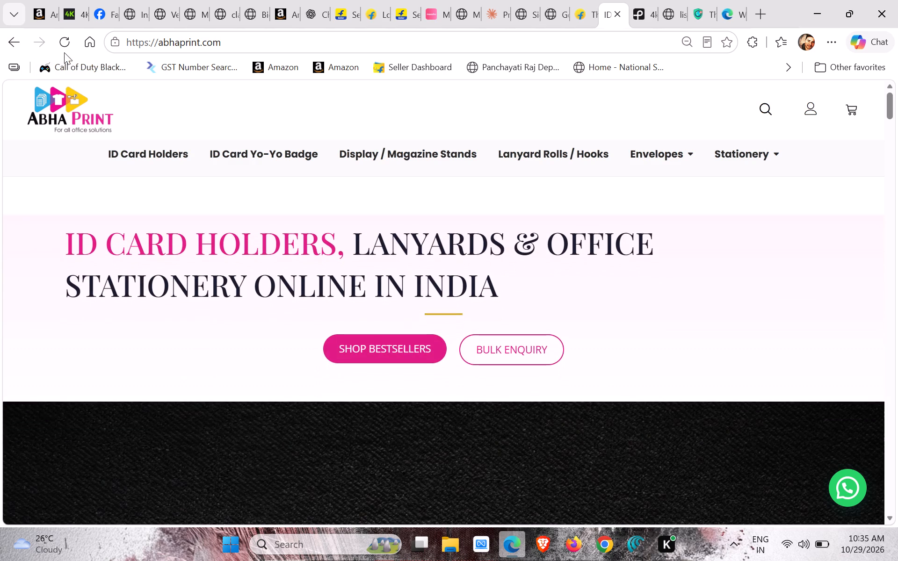
left_click(64, 41)
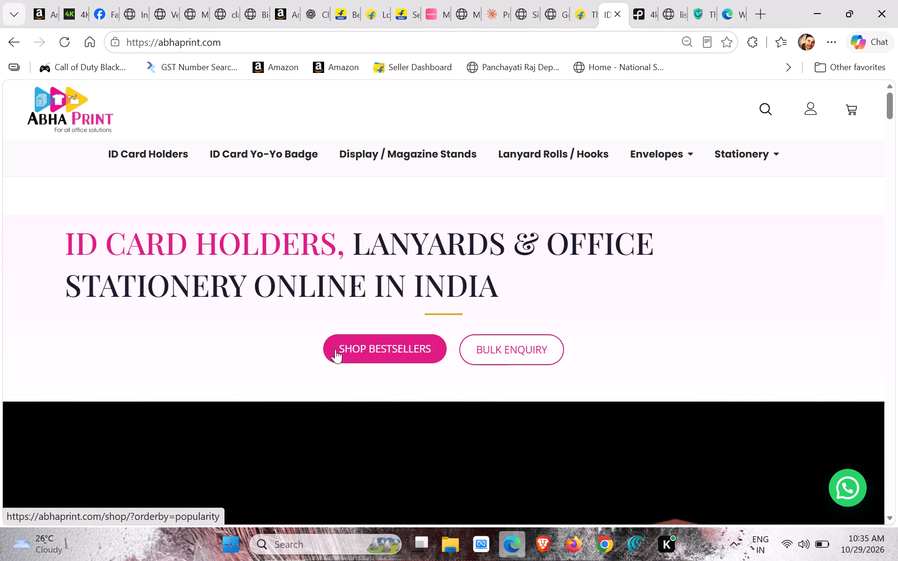
Examine the reloaded abhaprint.com homepage from the banner through the category, product and lanyard sections for correct display.
scroll(223, 334, "down", 8)
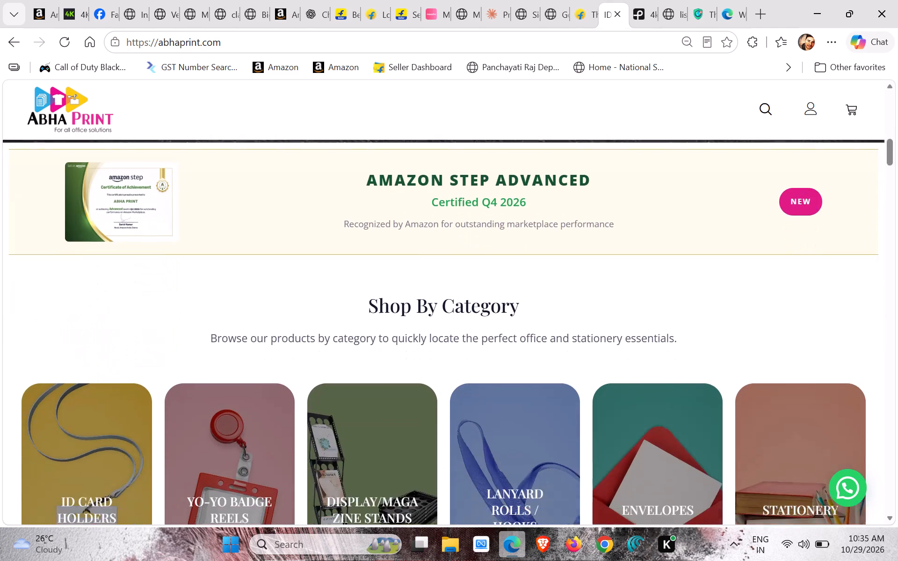
scroll(223, 334, "up", 1)
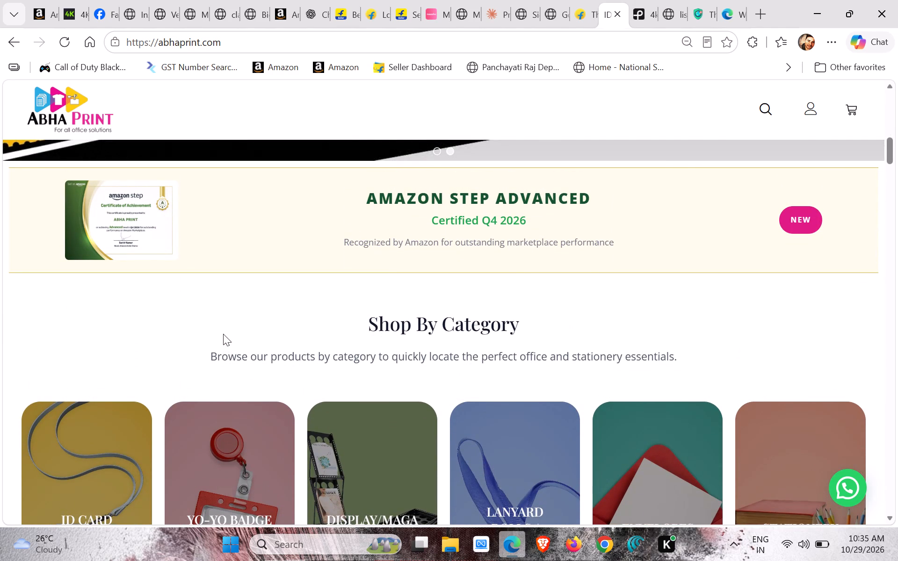
scroll(223, 334, "down", 1)
scroll(223, 334, "up", 2)
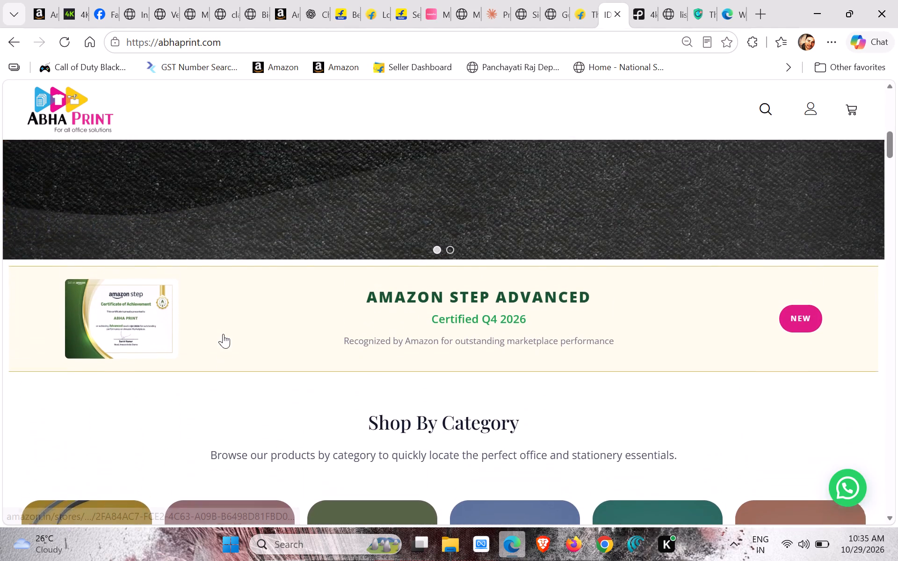
scroll(223, 334, "down", 9)
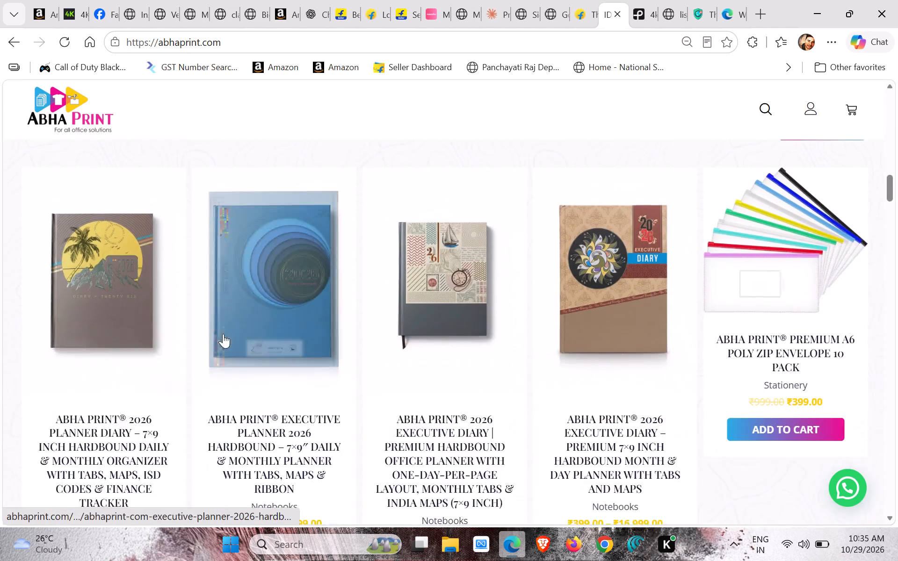
scroll(223, 334, "down", 6)
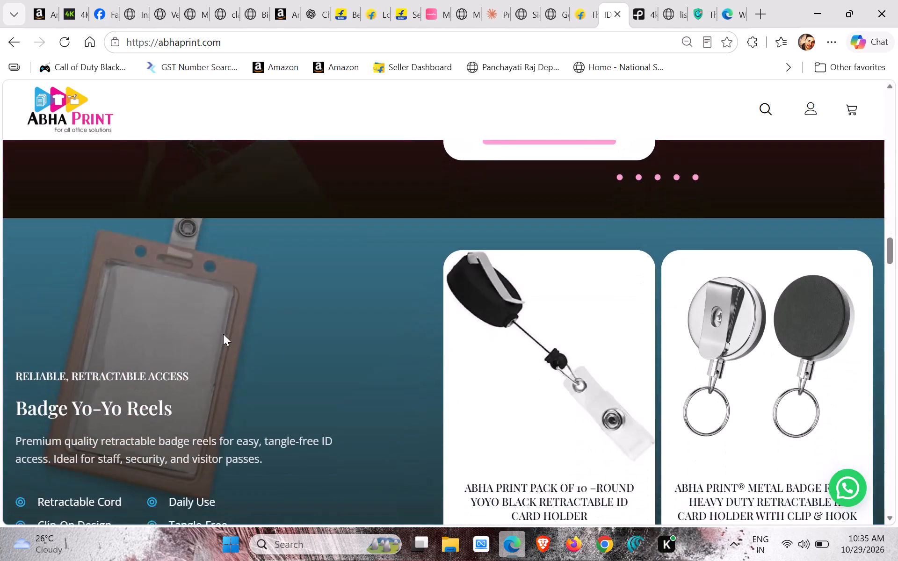
scroll(223, 334, "down", 9)
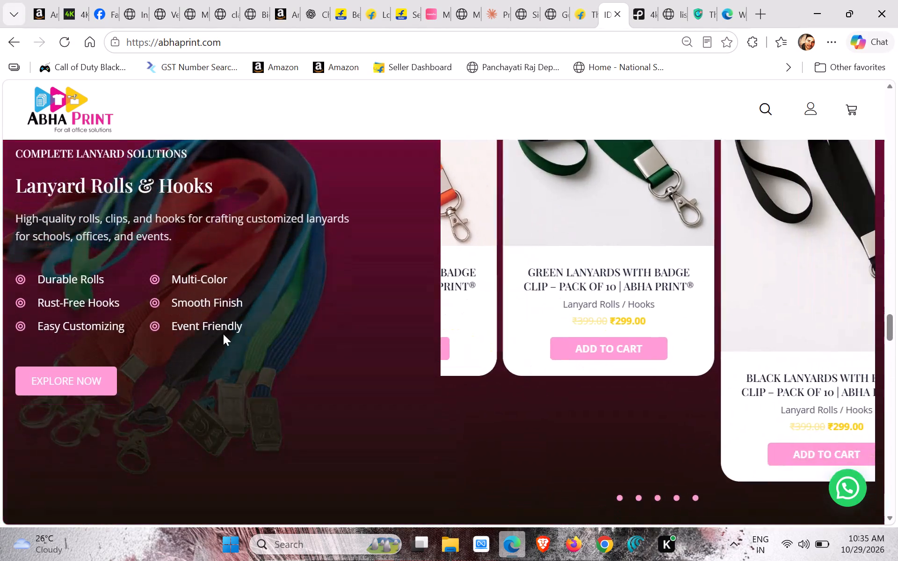